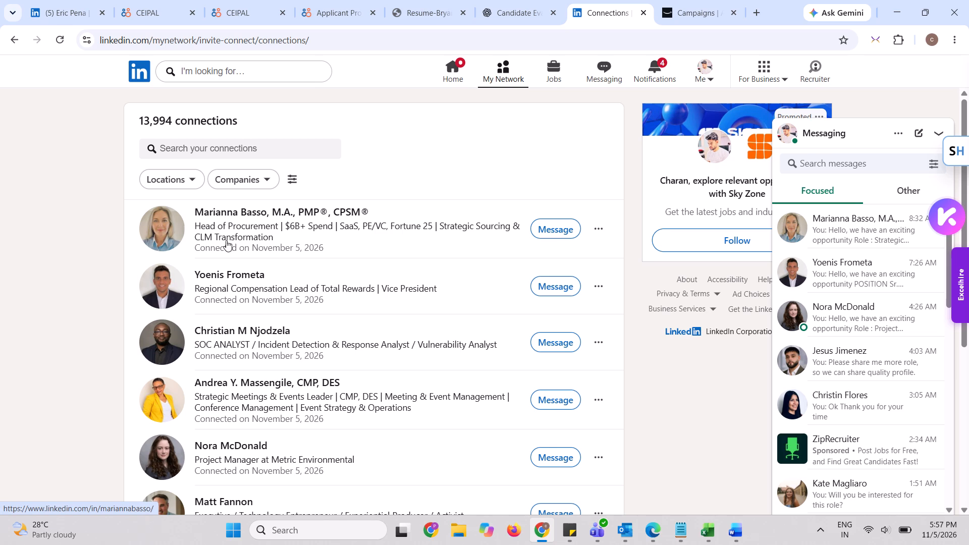
right_click(225, 277)
click(279, 296)
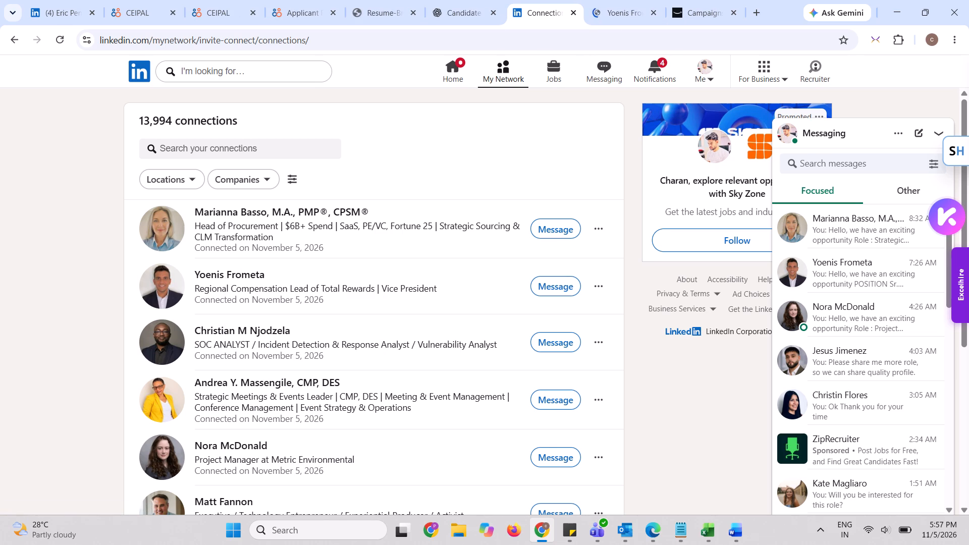
click(260, 208)
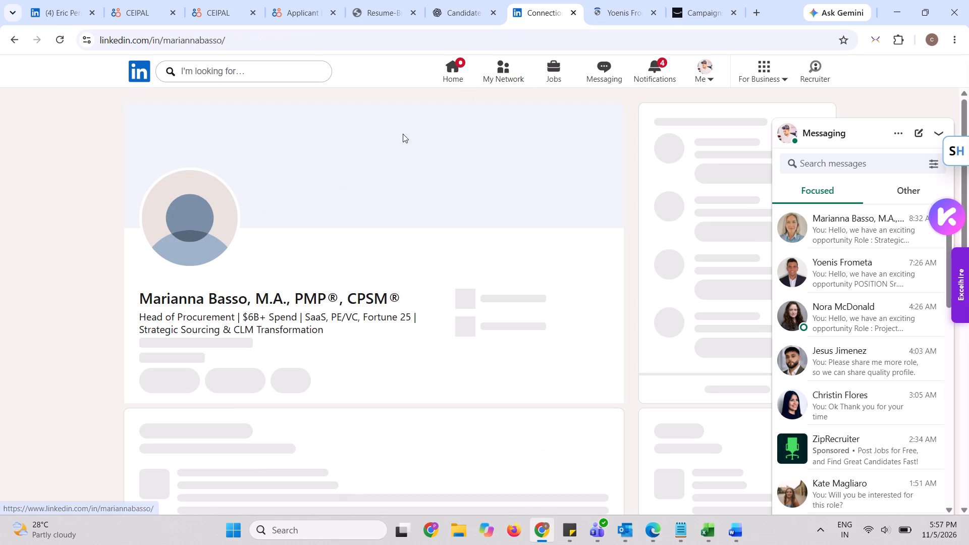
click(610, 0)
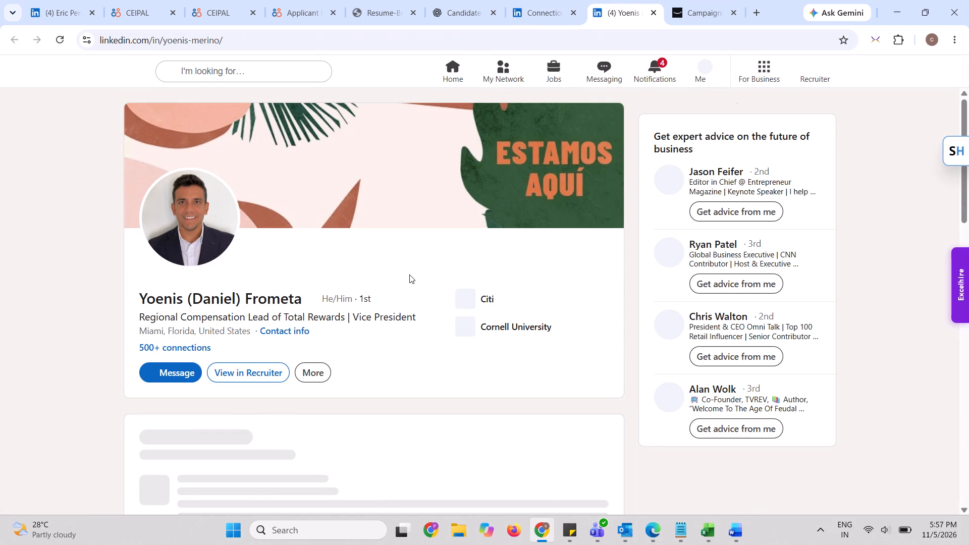
scroll(317, 391, down, 2)
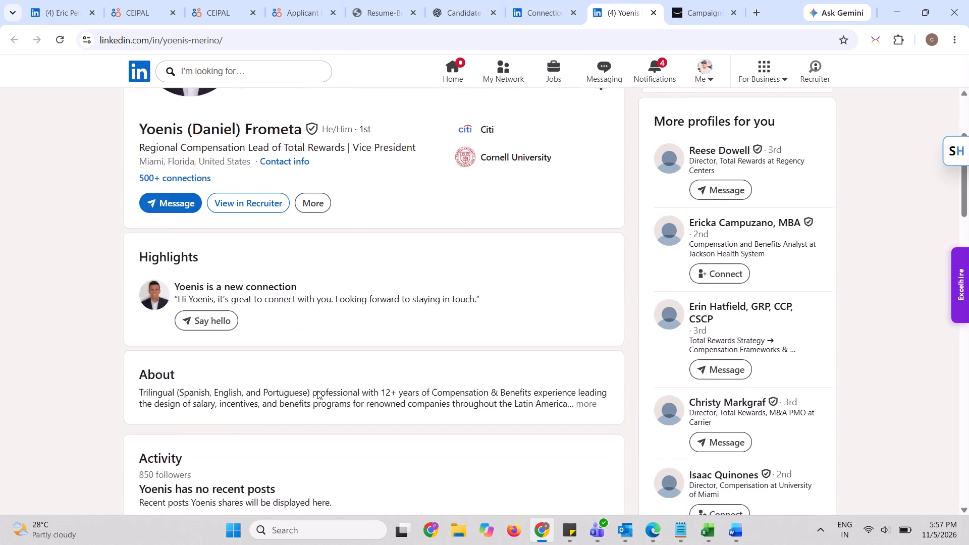
scroll(317, 391, down, 3)
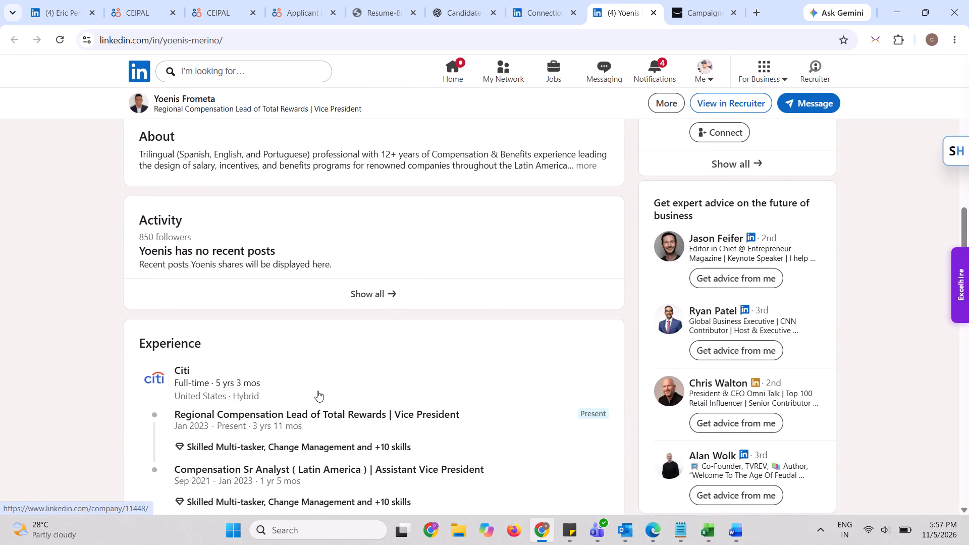
scroll(317, 391, down, 3)
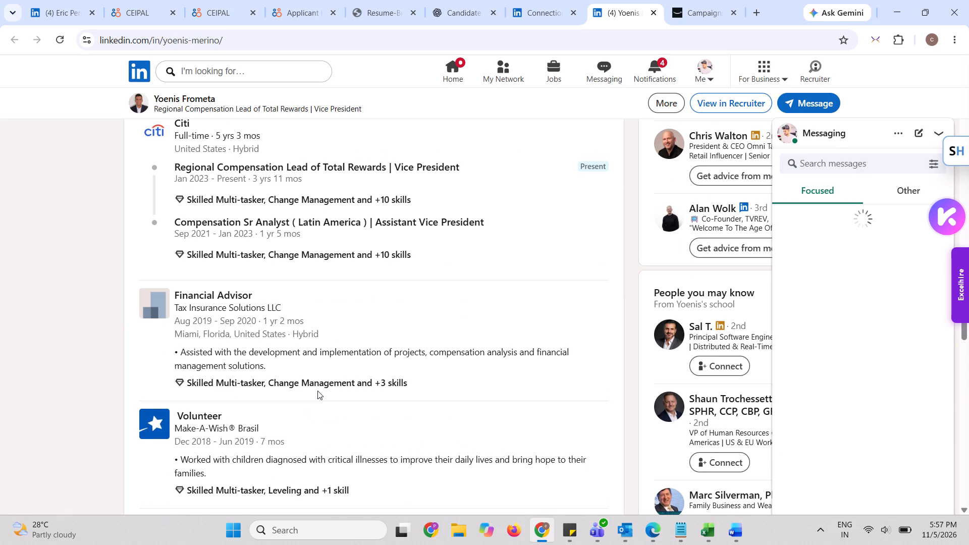
scroll(317, 391, up, 4)
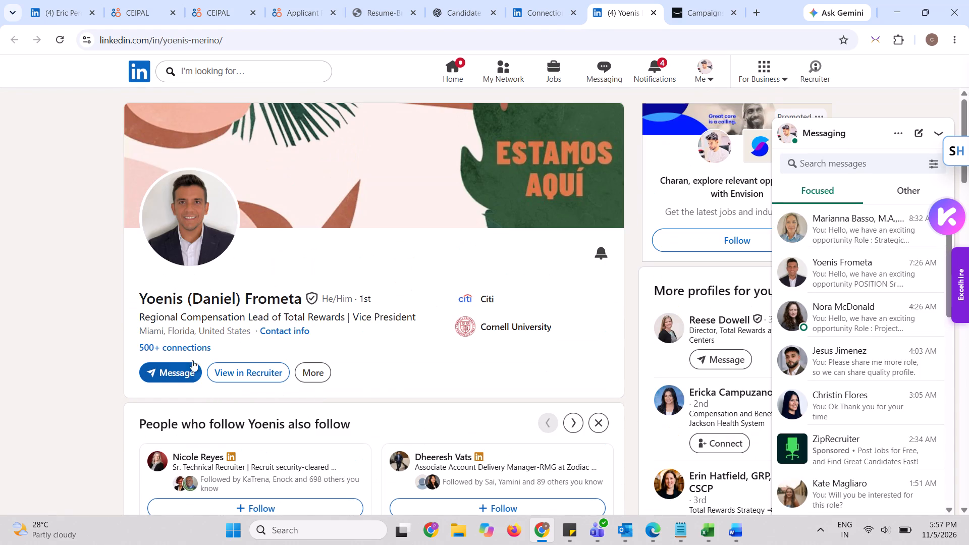
click(184, 370)
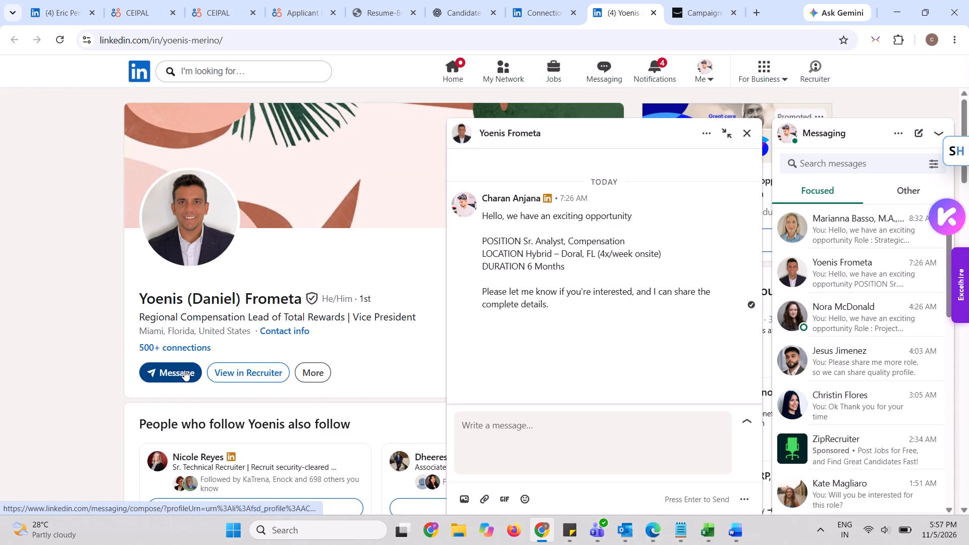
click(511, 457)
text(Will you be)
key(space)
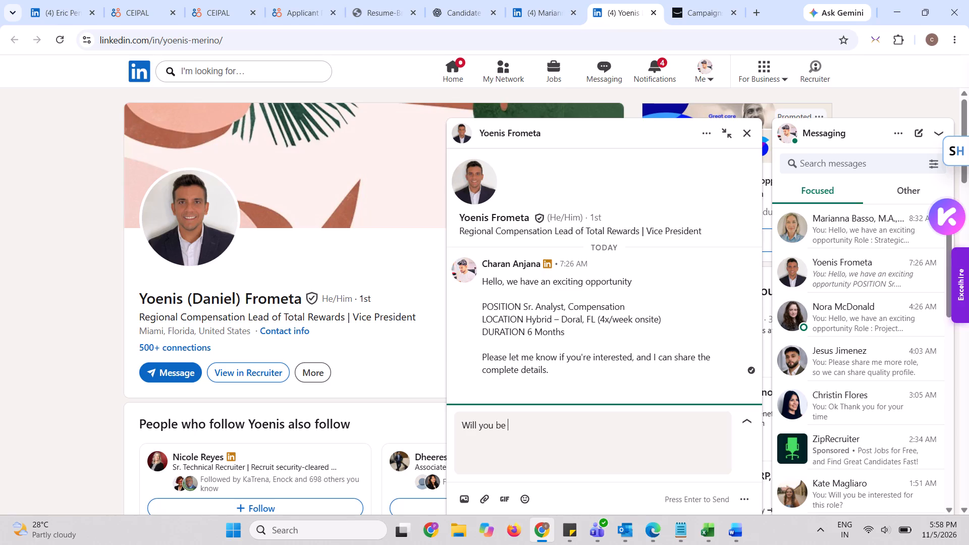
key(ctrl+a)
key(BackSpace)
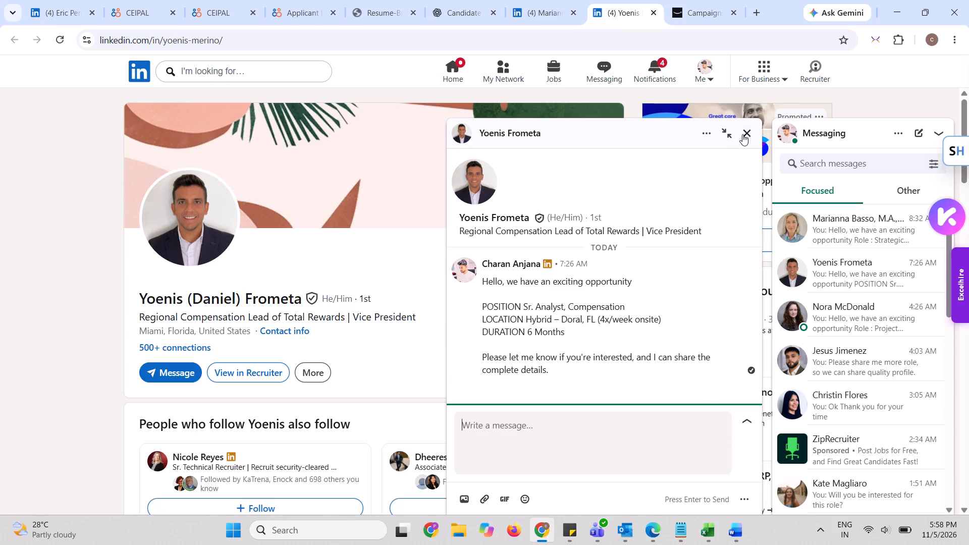
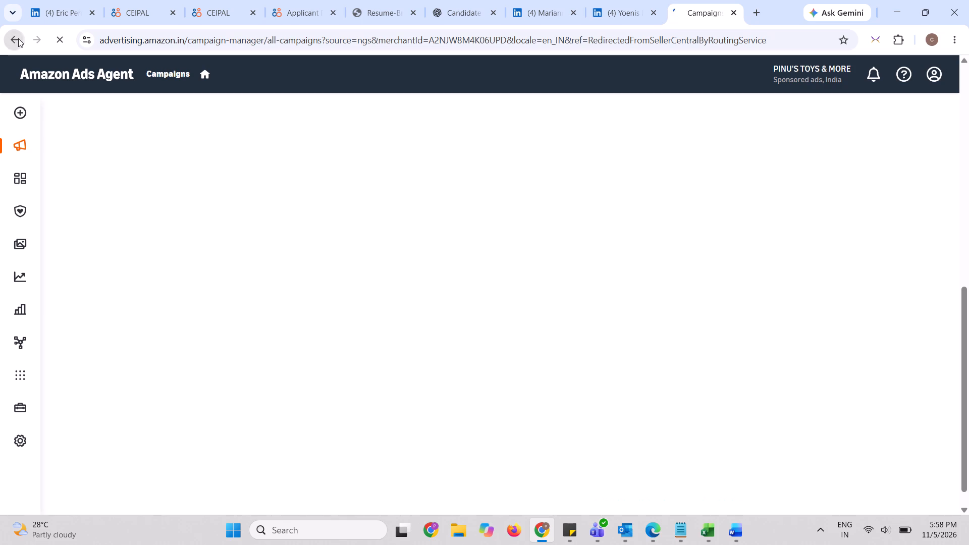
triple_click(18, 38)
triple_click(18, 38)
triple_click(18, 38)
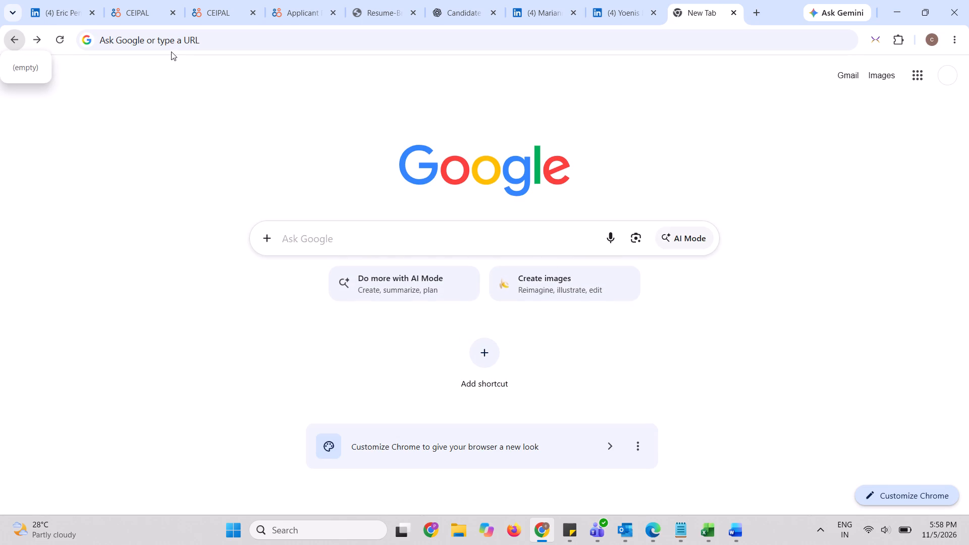
click(172, 42)
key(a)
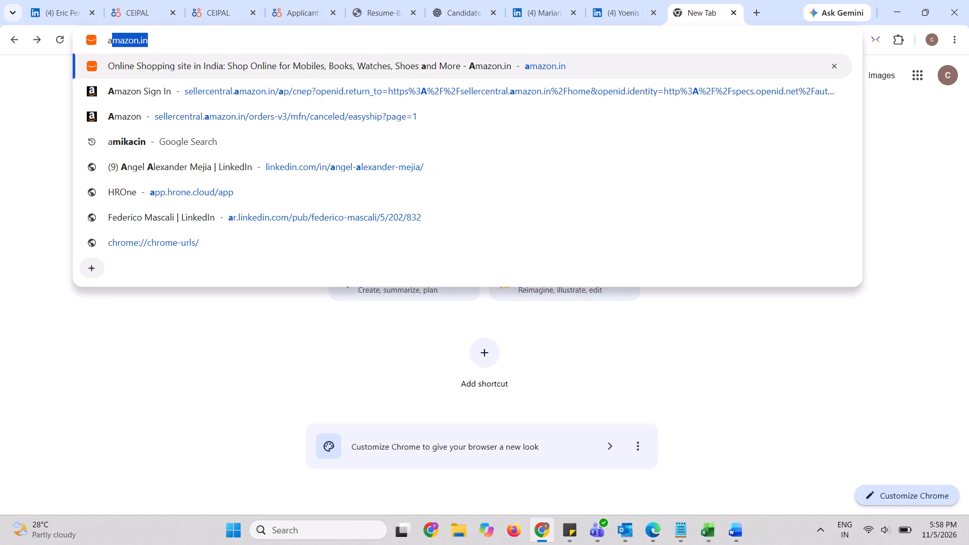
click(192, 113)
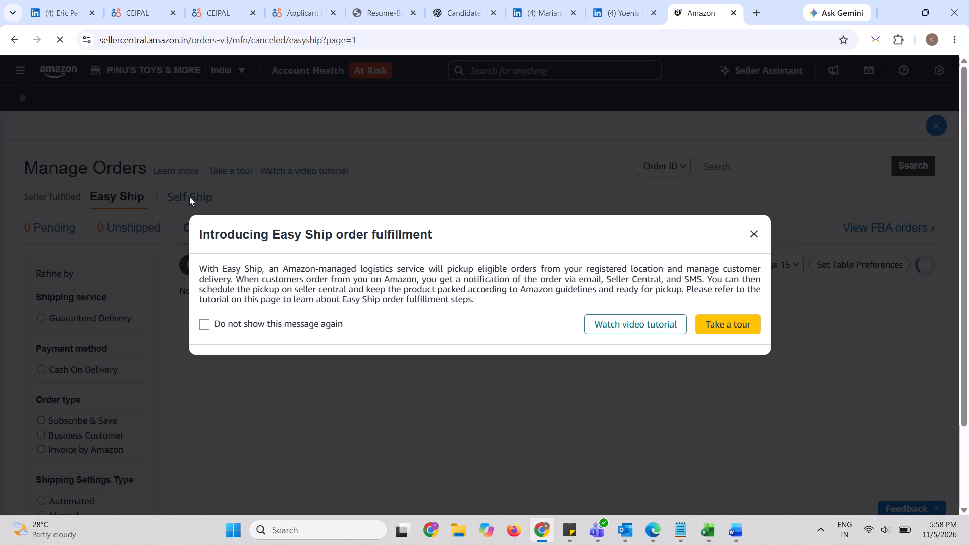
Dismiss the Easy Ship introduction message and view the pending Easy Ship orders.
click(756, 237)
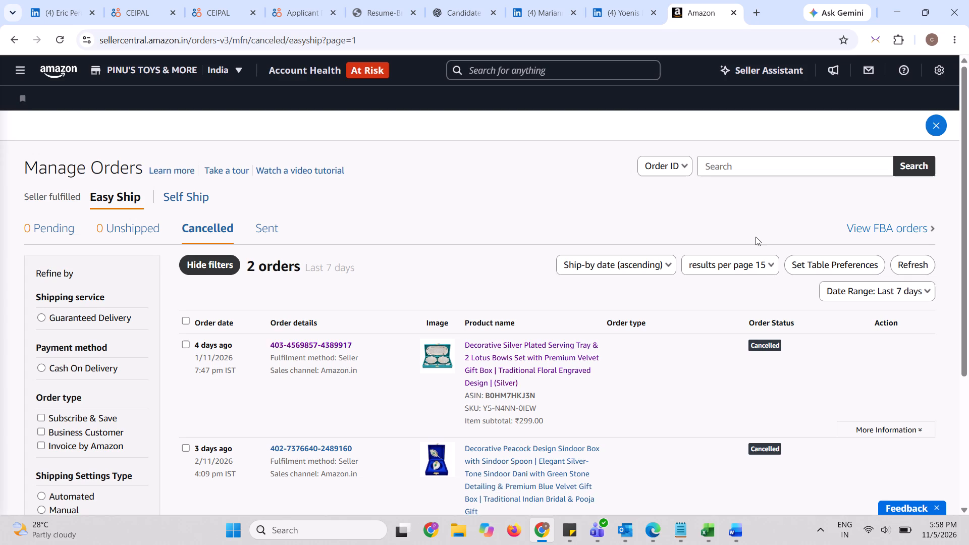
click(44, 229)
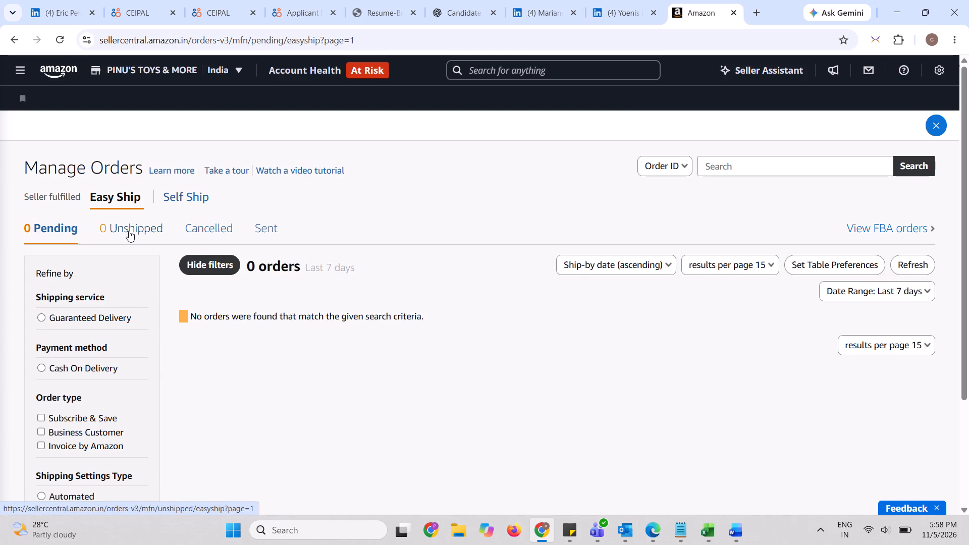
text(9)
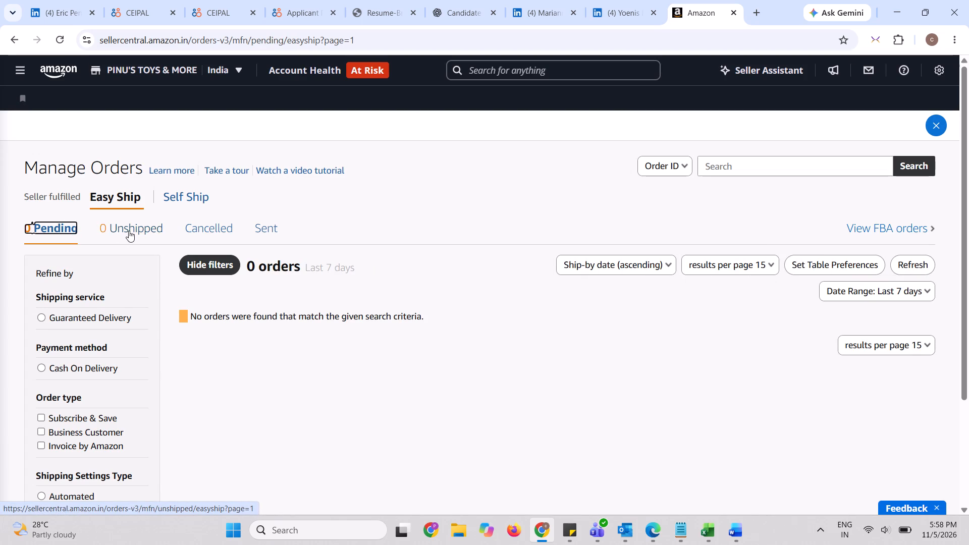
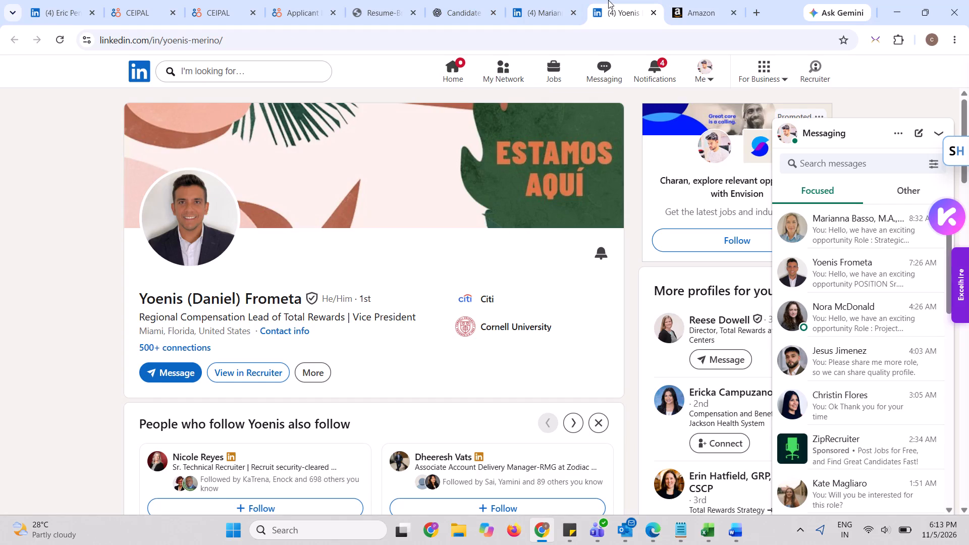
Switch to Outlook to check the mailbox.
click(622, 534)
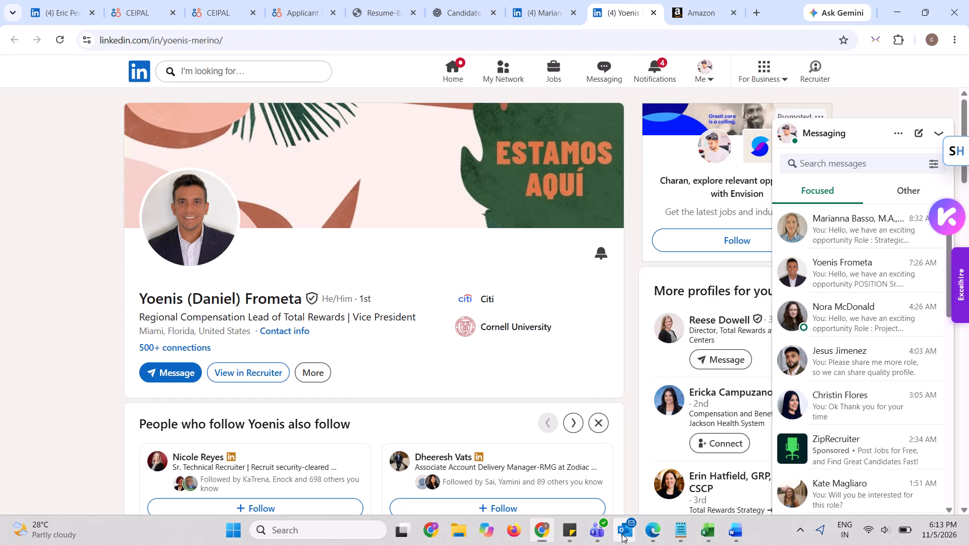
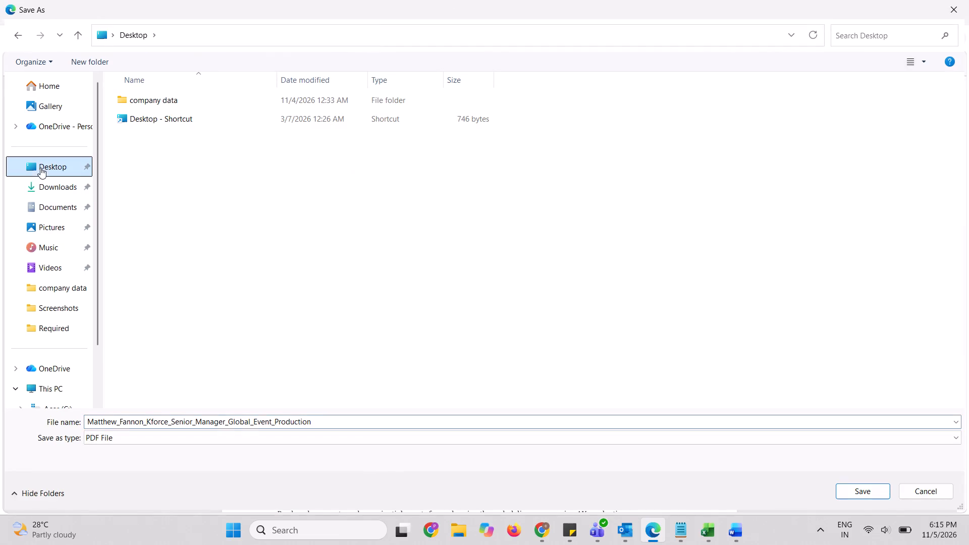
click(207, 419)
key(ctrl+v)
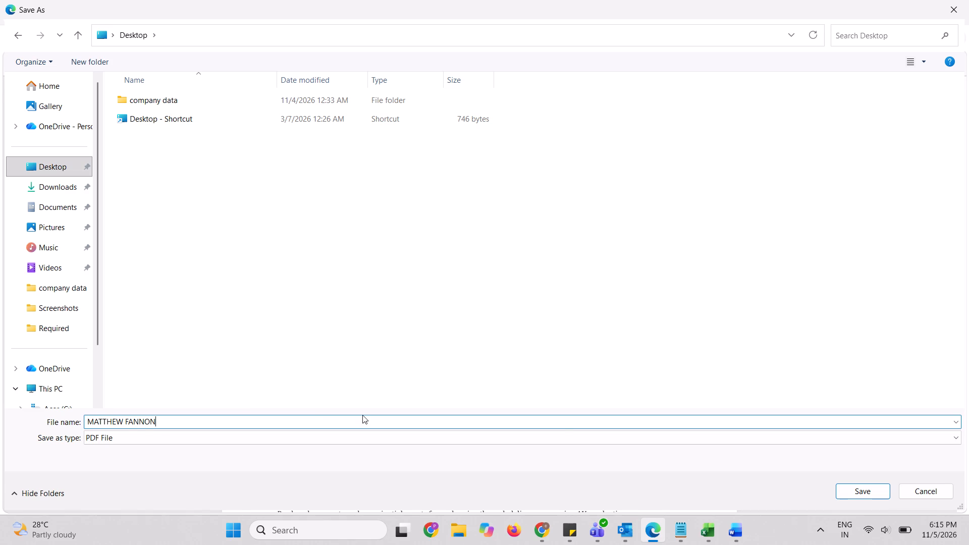
click(848, 488)
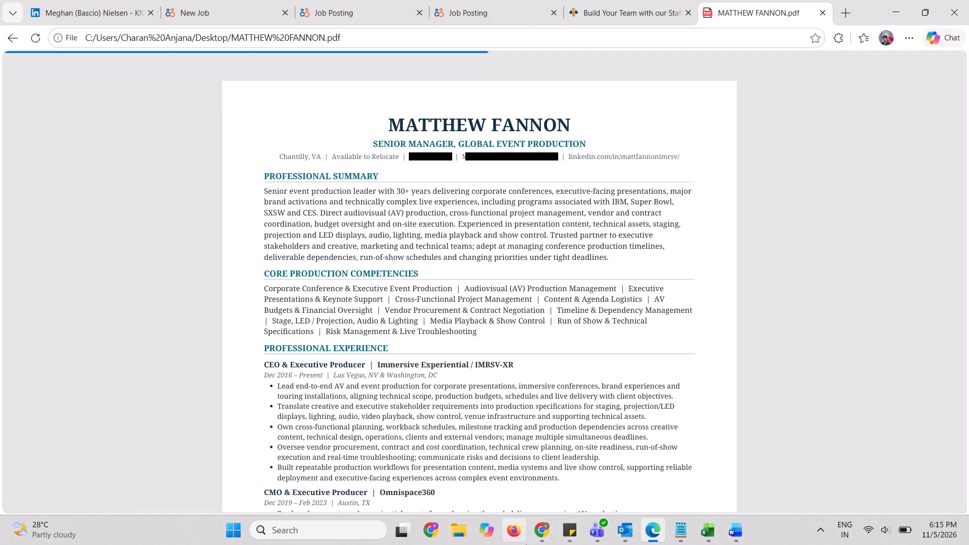
Switch to Chrome, search for "pdf to word" in a new tab and open iLovePDF's PDF to Word converter.
click(542, 528)
click(763, 11)
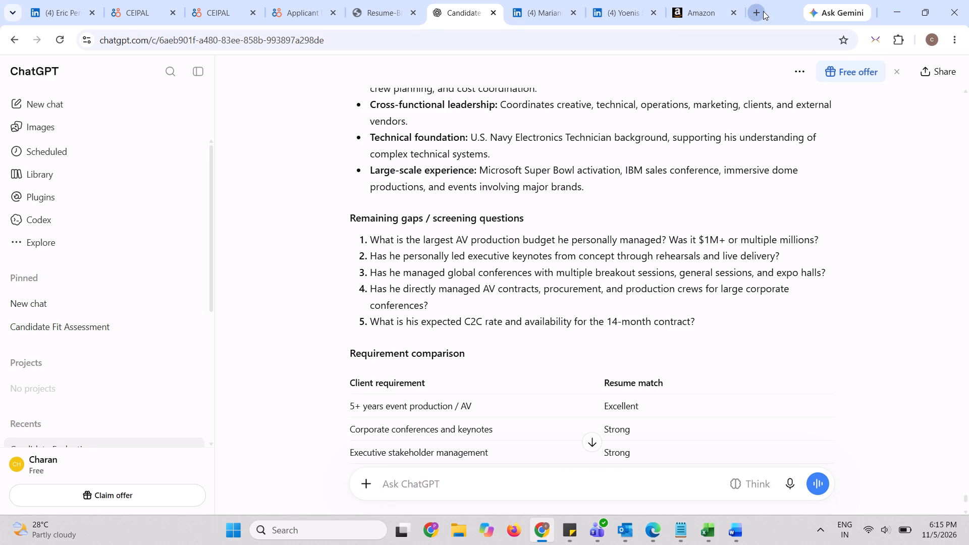
text(pdf)
key(Down)
key(Return)
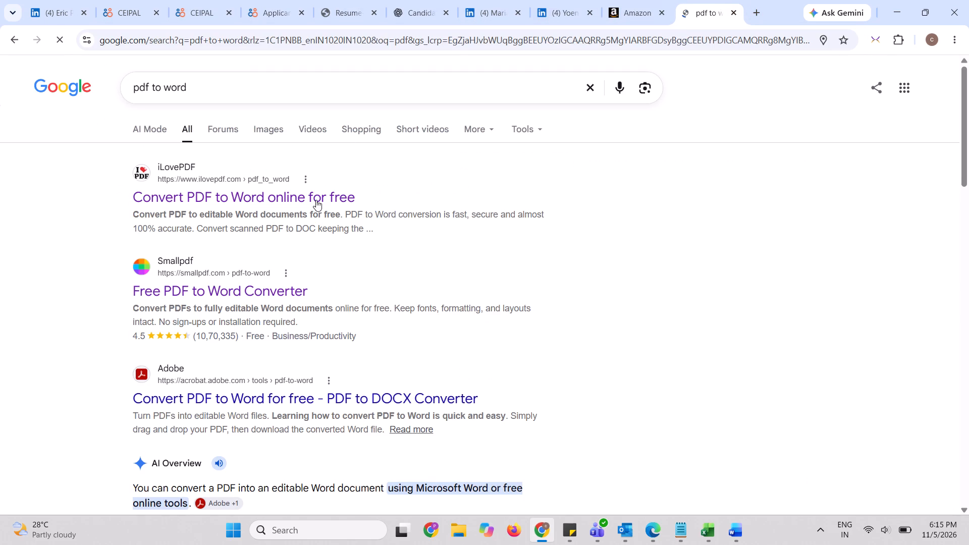
click(311, 194)
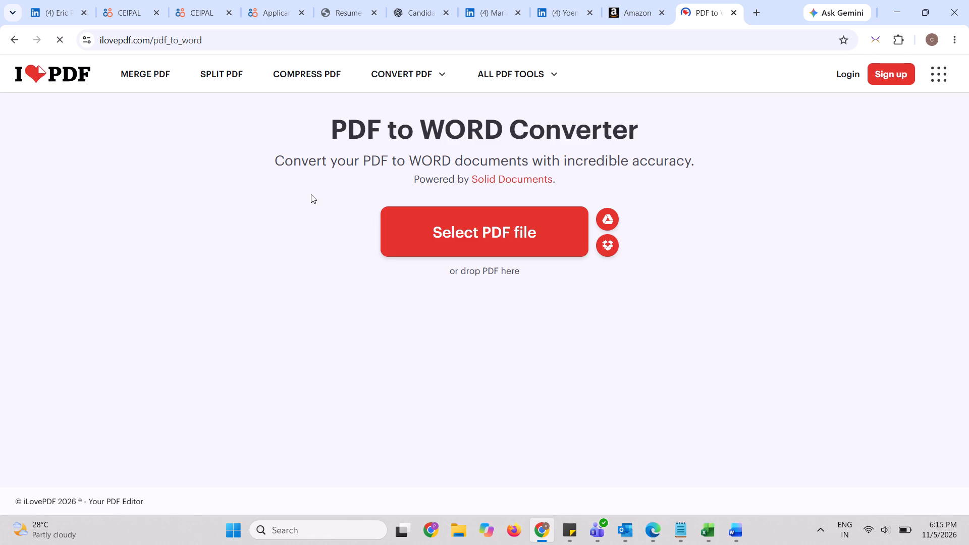
Load the candidate's resume PDF from the Desktop into the PDF to Word converter.
click(434, 225)
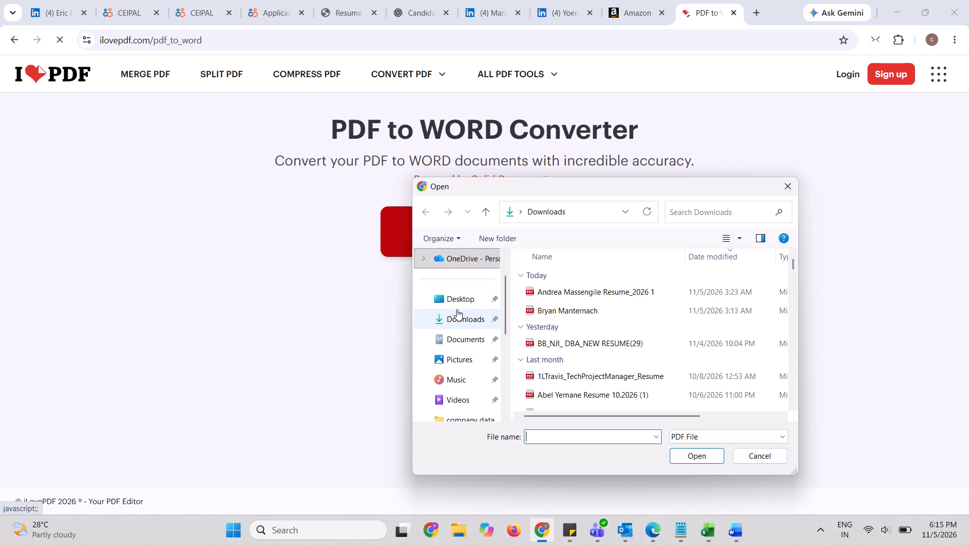
click(456, 322)
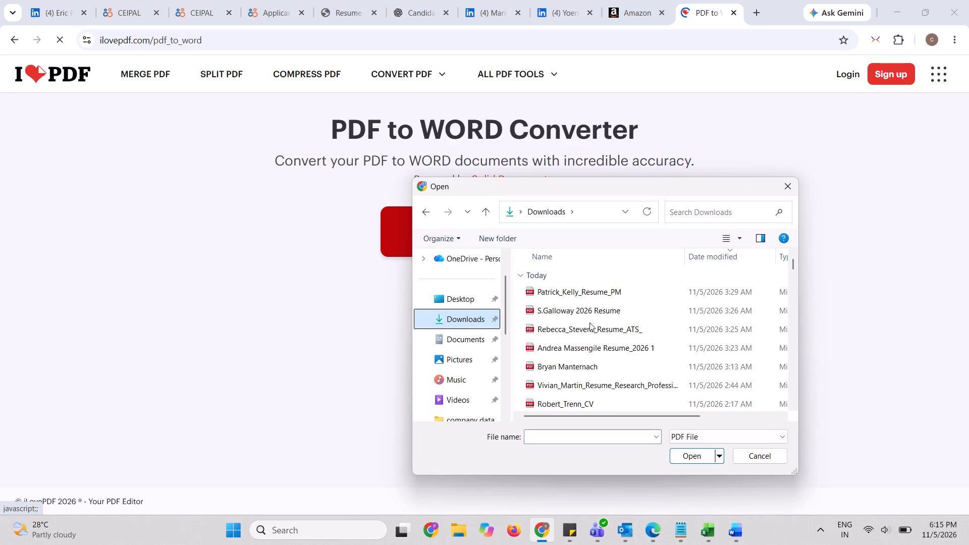
click(452, 320)
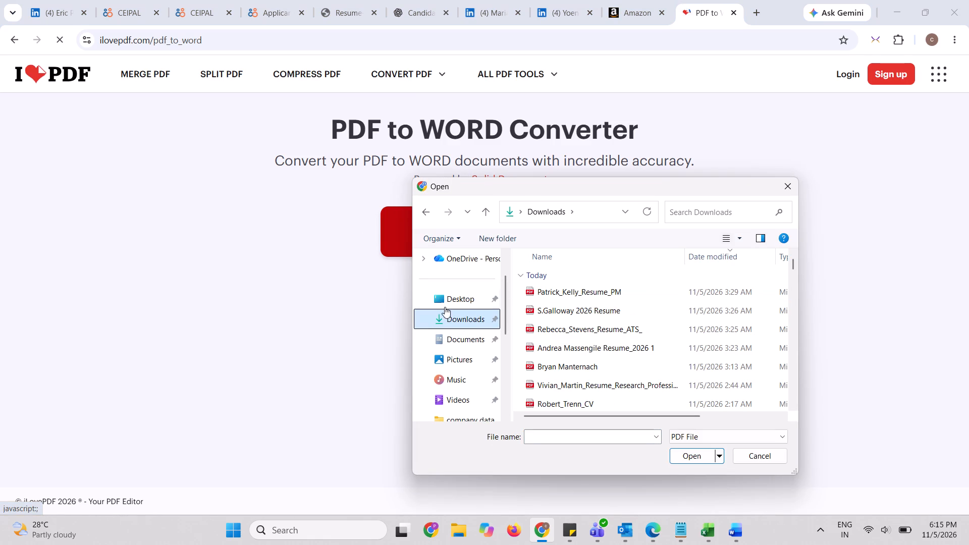
click(446, 304)
click(560, 316)
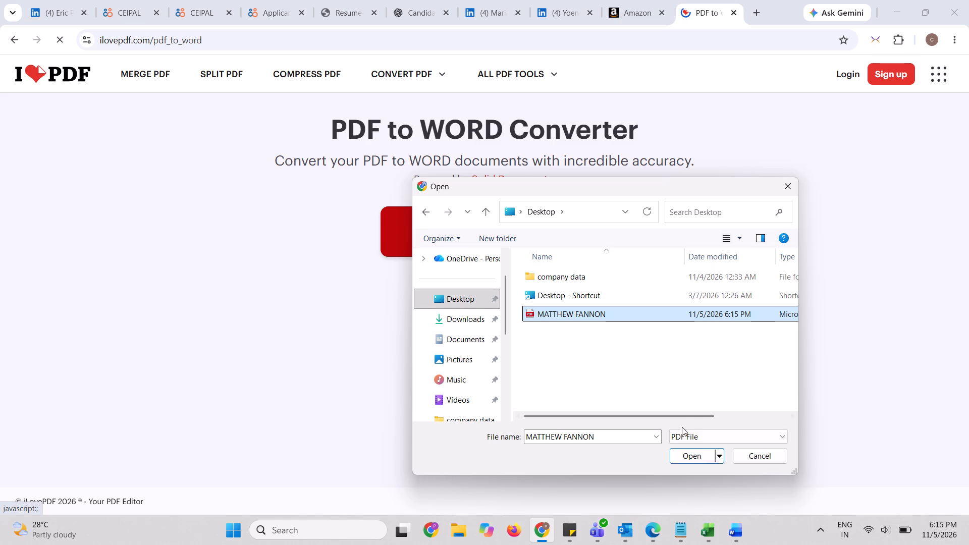
click(700, 457)
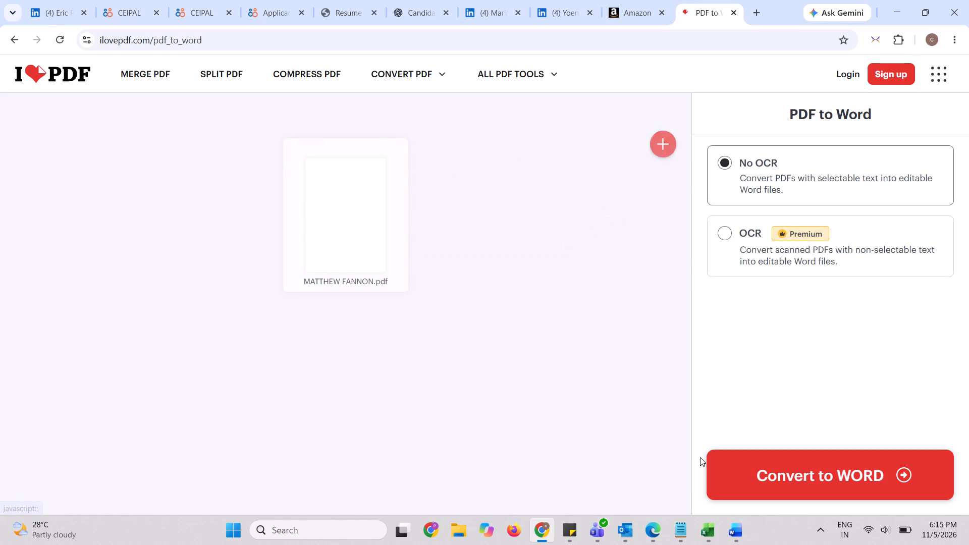
Convert the resume PDF to Word without OCR, download the document and open it in Word.
click(745, 464)
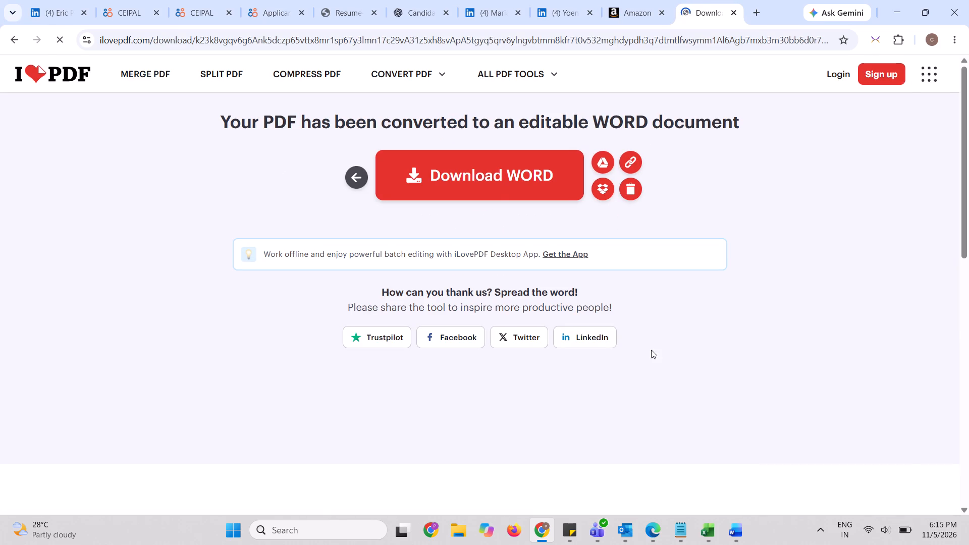
click(496, 185)
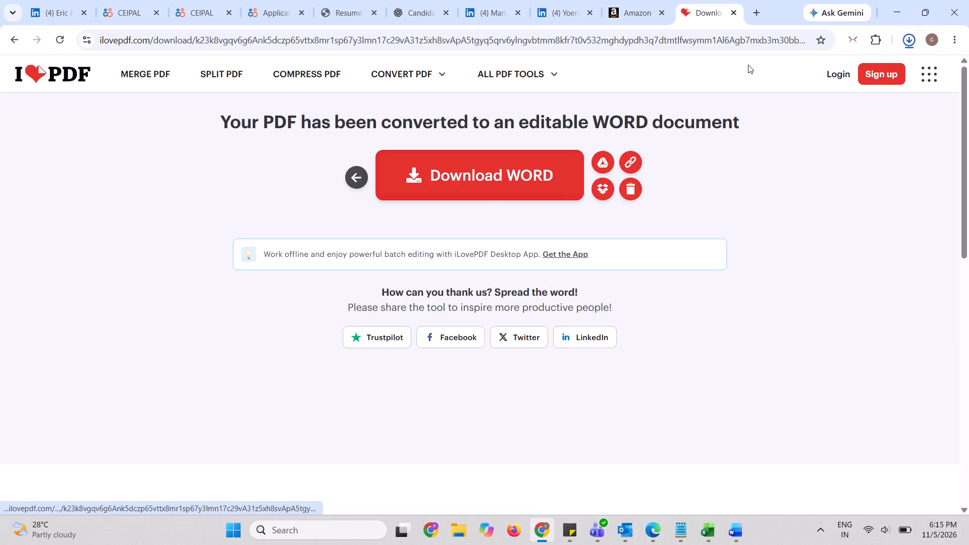
click(816, 71)
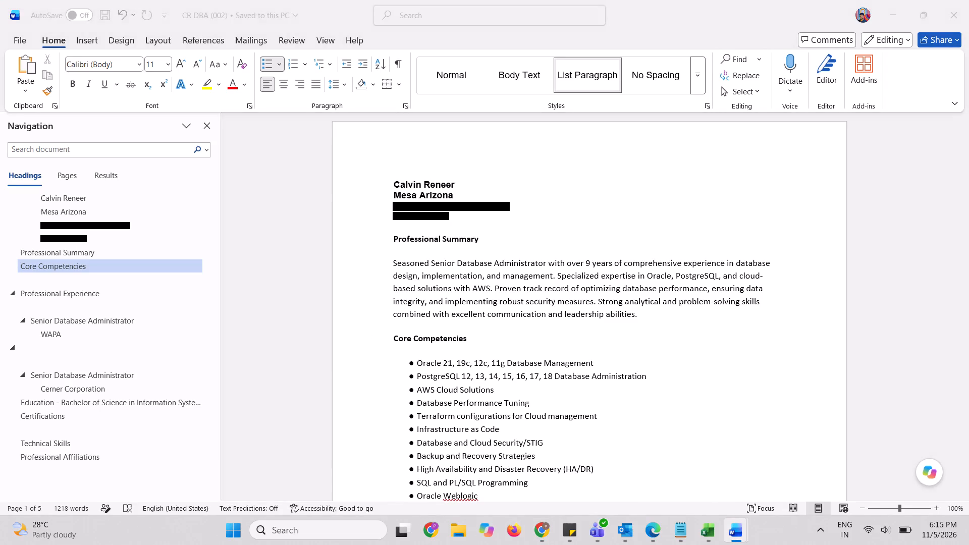
Make the whole resume header bold: the candidate's name, job title and contact line.
drag(792, 201, 703, 193)
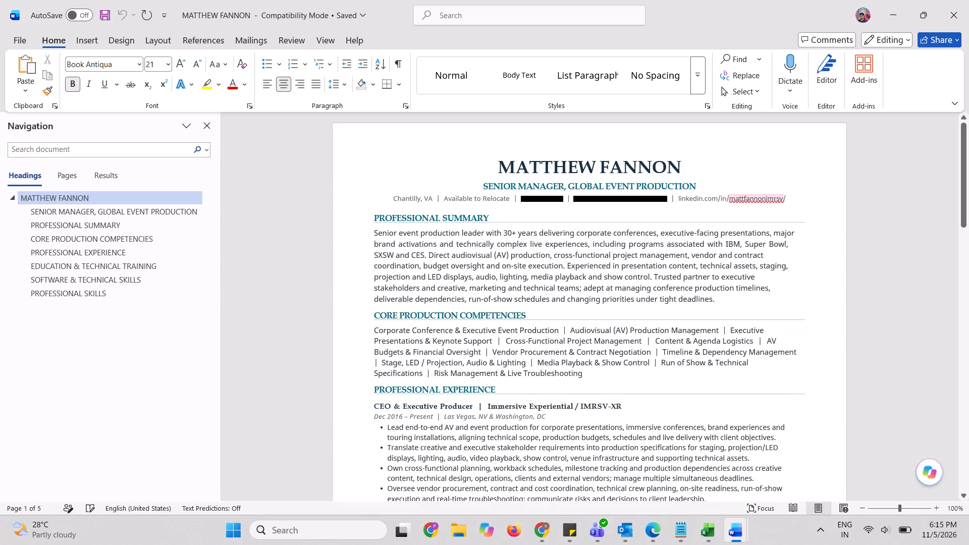
drag(703, 193, 490, 159)
key(ctrl+v)
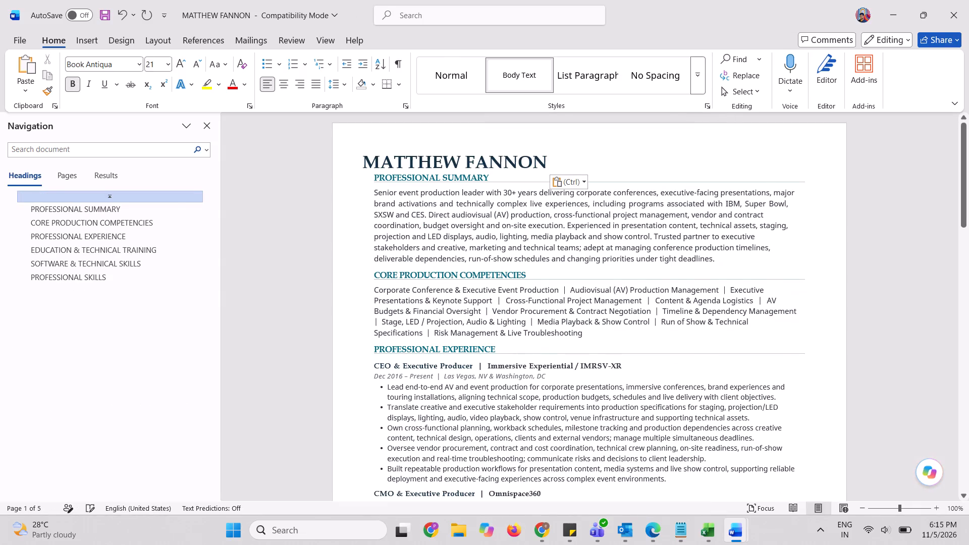
key(ctrl+z)
key(ctrl+b)
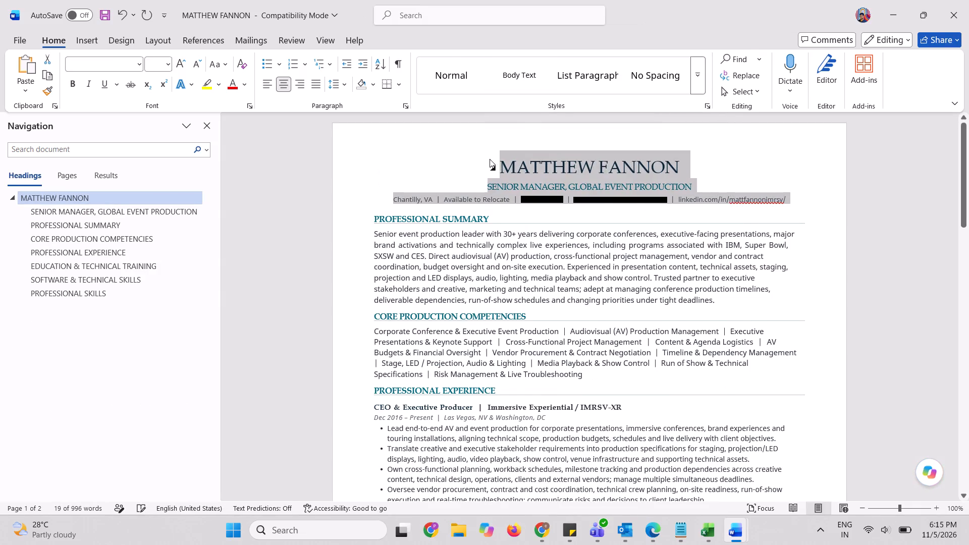
key(ctrl+b)
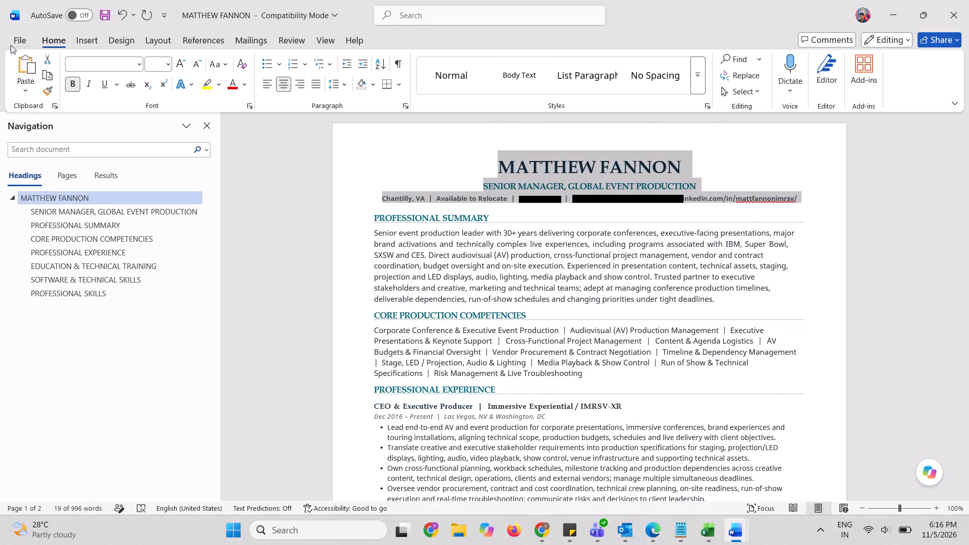
Open the file management view for the edited Word resume.
click(12, 41)
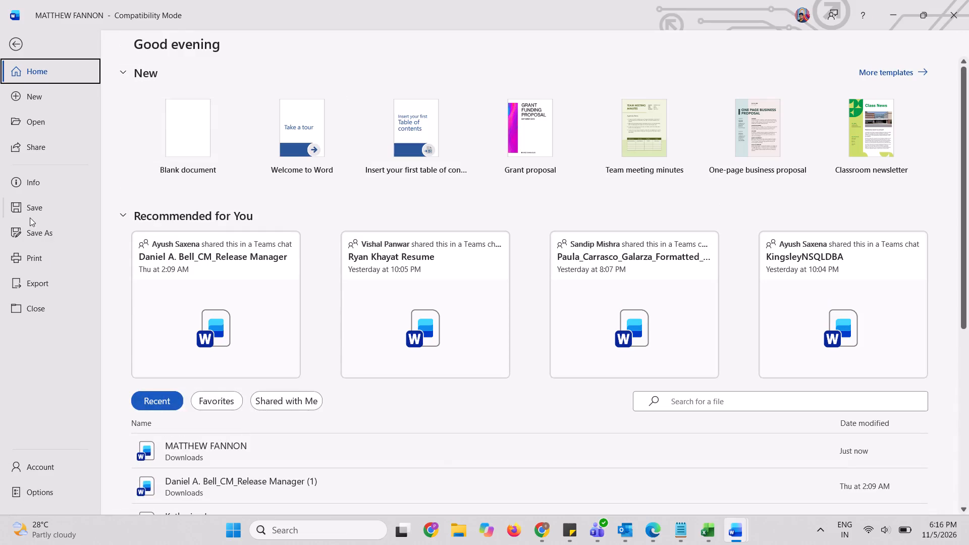
Save a copy of the edited resume to the Desktop as a Word Document, keeping its current file name.
click(37, 228)
double_click(164, 321)
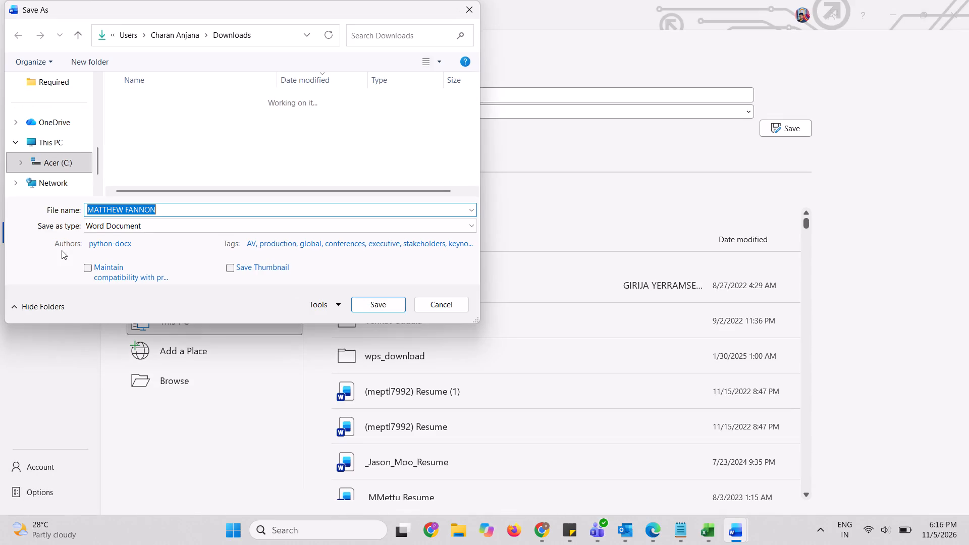
scroll(22, 169, up, 11)
double_click(44, 156)
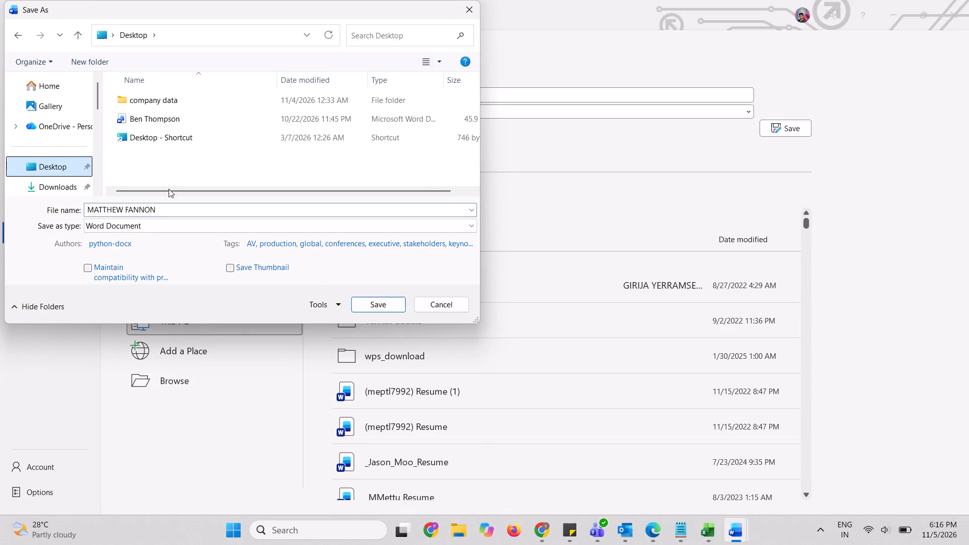
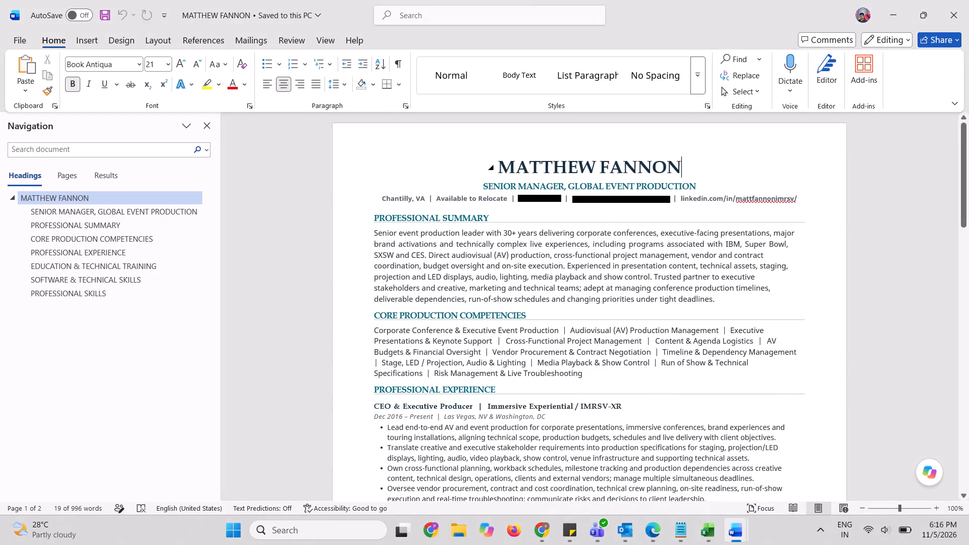
Copy the candidate's name from the heading at the top of the resume.
drag(686, 165, 505, 168)
key(ctrl+c)
key(ctrl+c)
key(ctrl+c)
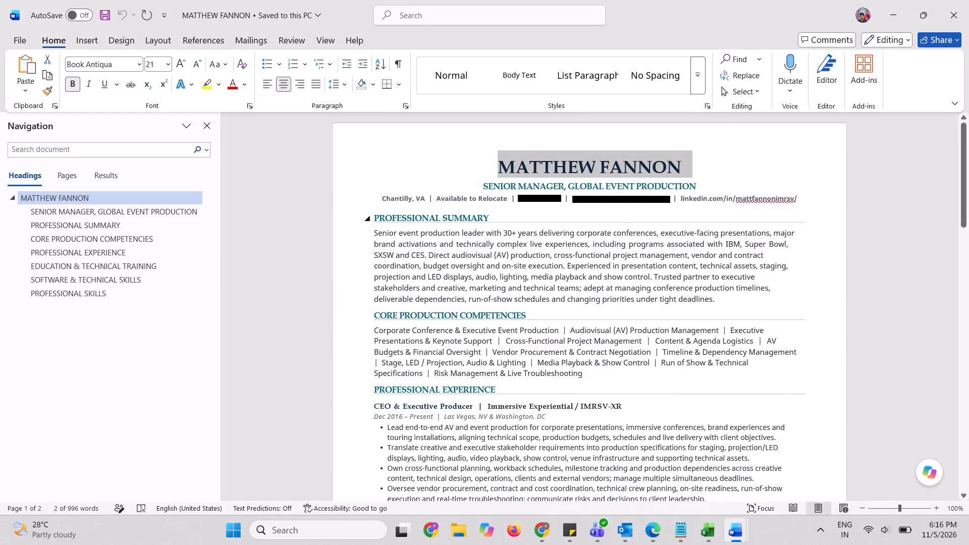
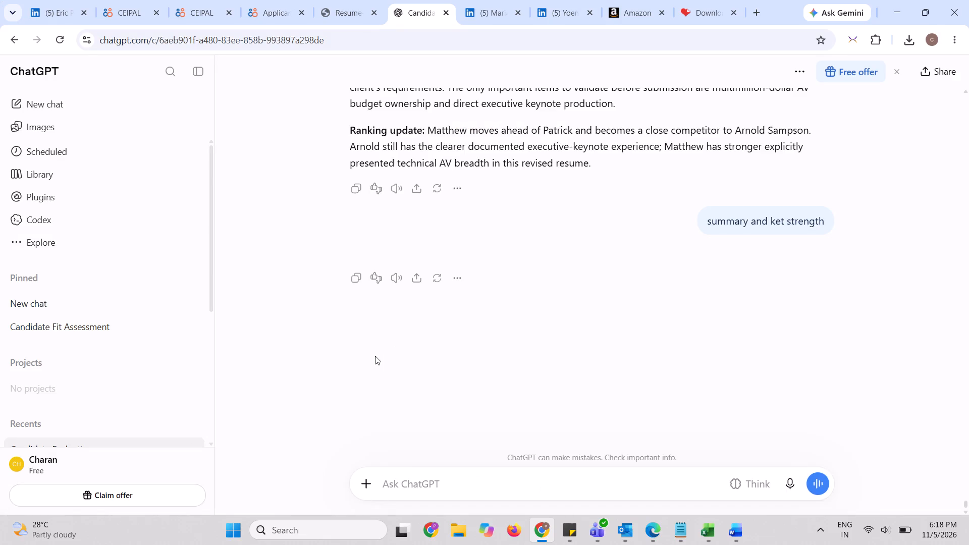
Copy the full Candidate Summary and Key Strengths text from ChatGPT's latest reply, including both headings and all bullets.
click(478, 0)
click(414, 0)
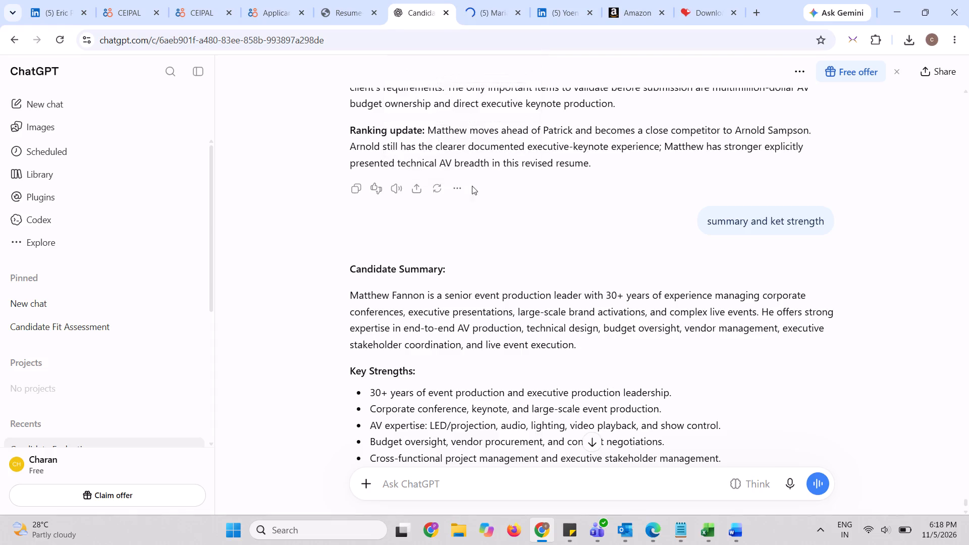
scroll(460, 335, down, 2)
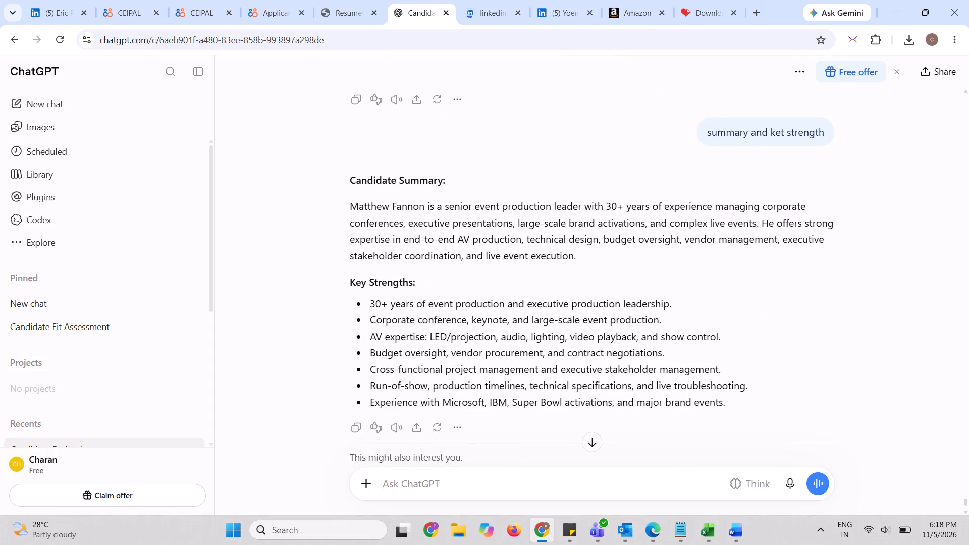
drag(730, 403, 333, 181)
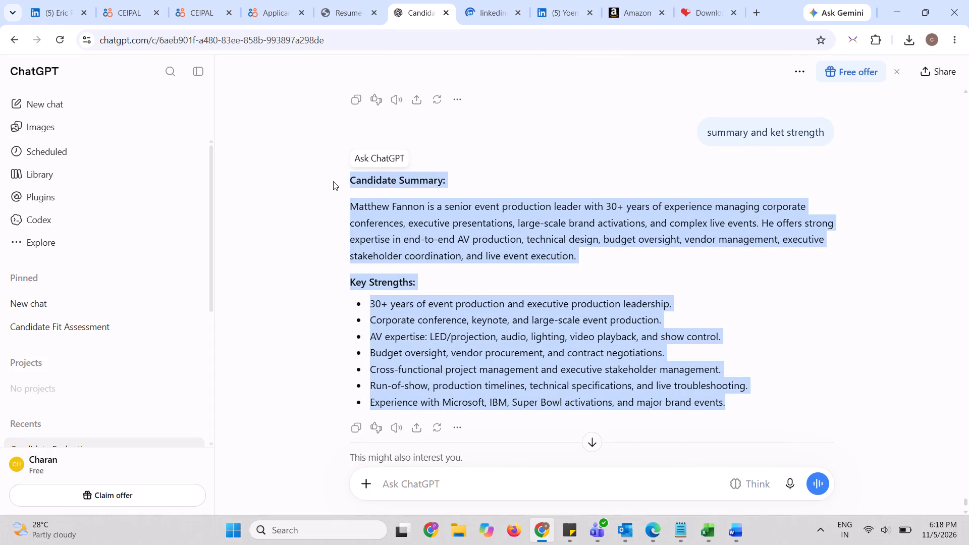
key(ctrl+c)
key(ctrl+c)
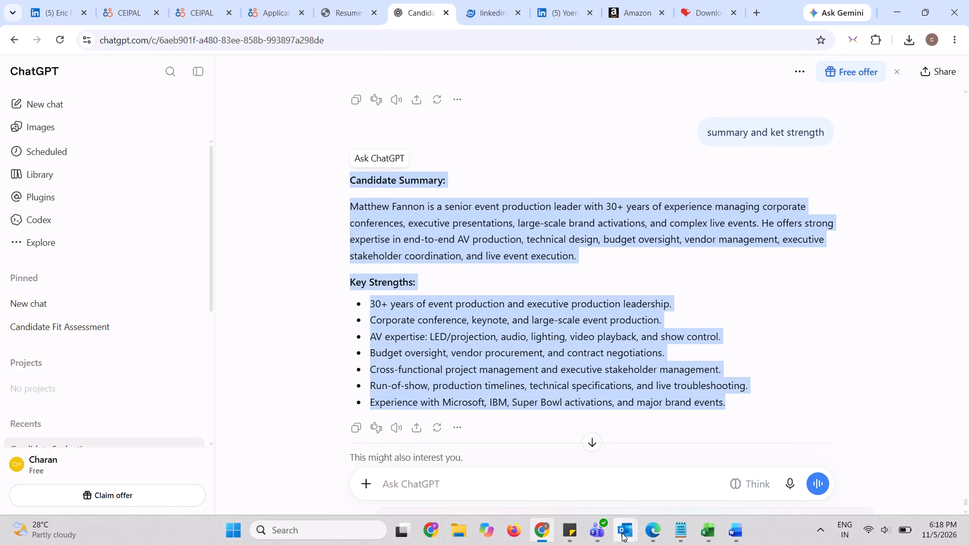
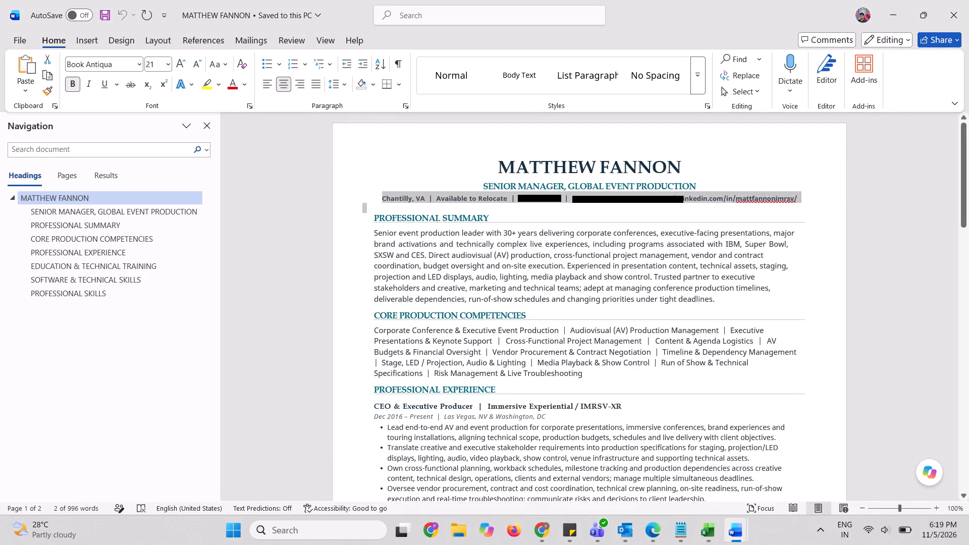
Copy the contact line in the resume header, from the location through the LinkedIn address.
drag(675, 203, 802, 203)
key(ctrl+c)
key(ctrl+c)
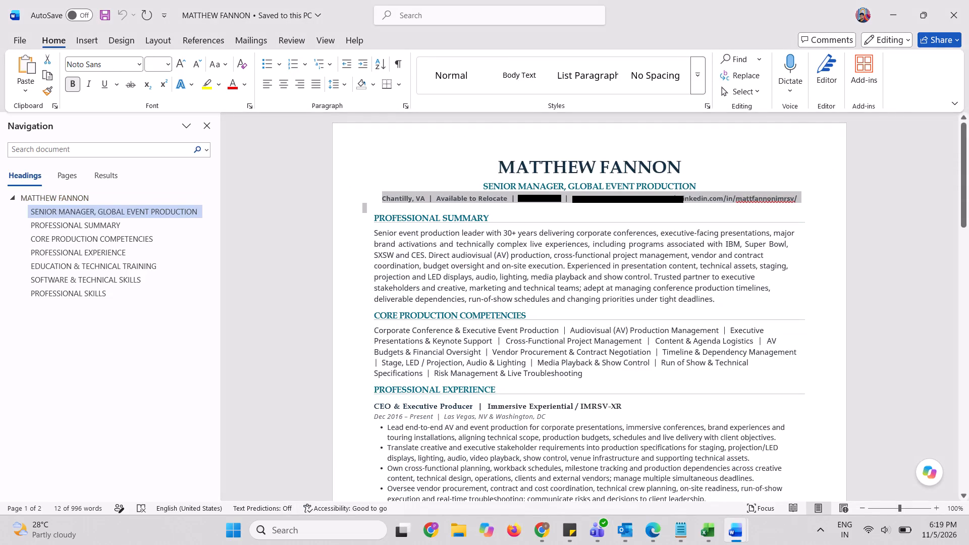
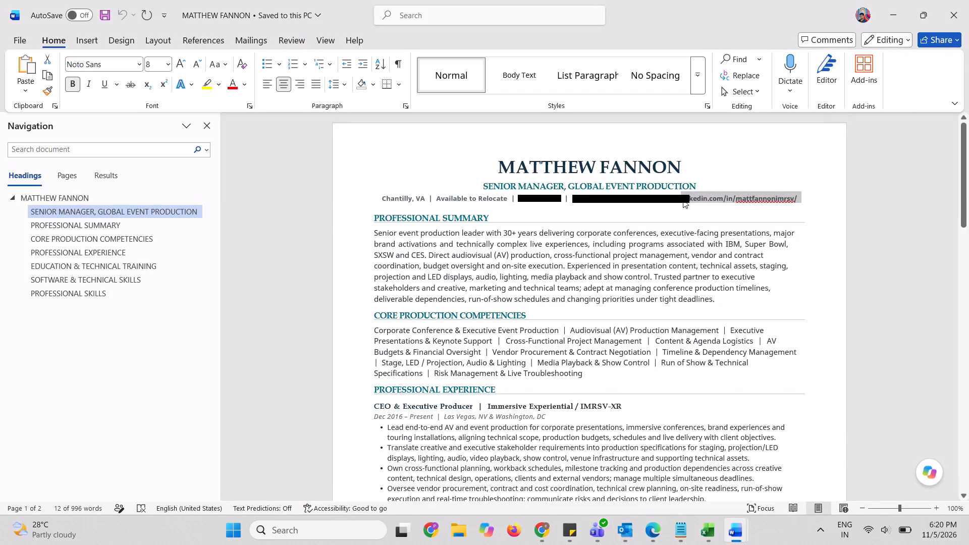
Copy the selected LinkedIn profile address from the resume's contact line and switch to Chrome.
key(ctrl+c)
click(534, 539)
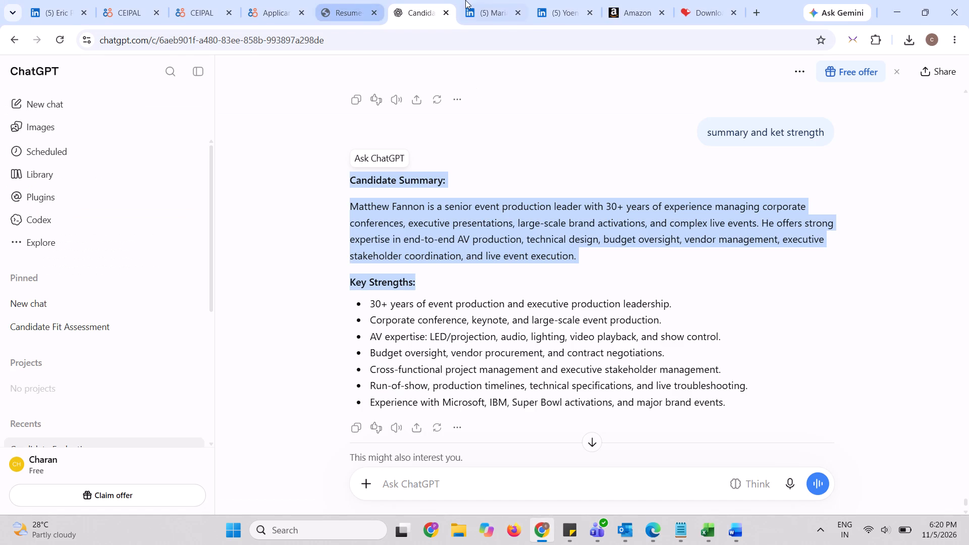
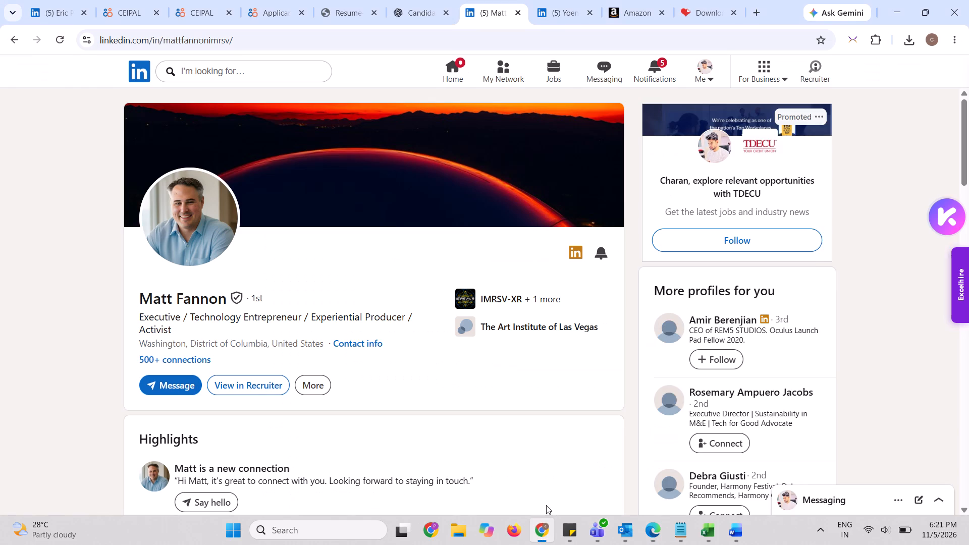
Review the new connection's LinkedIn profile, examining the services and the roles in the Experience section.
scroll(345, 344, down, 3)
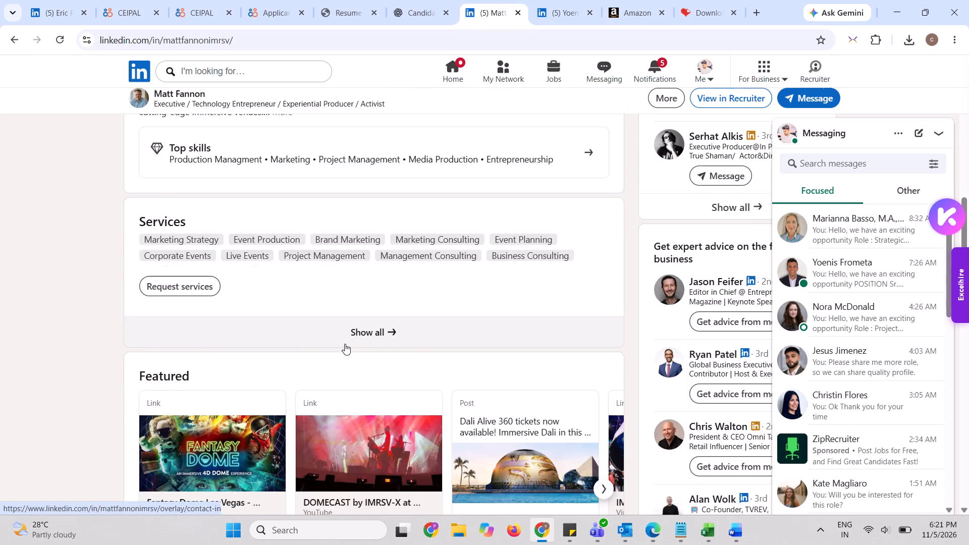
scroll(345, 344, down, 7)
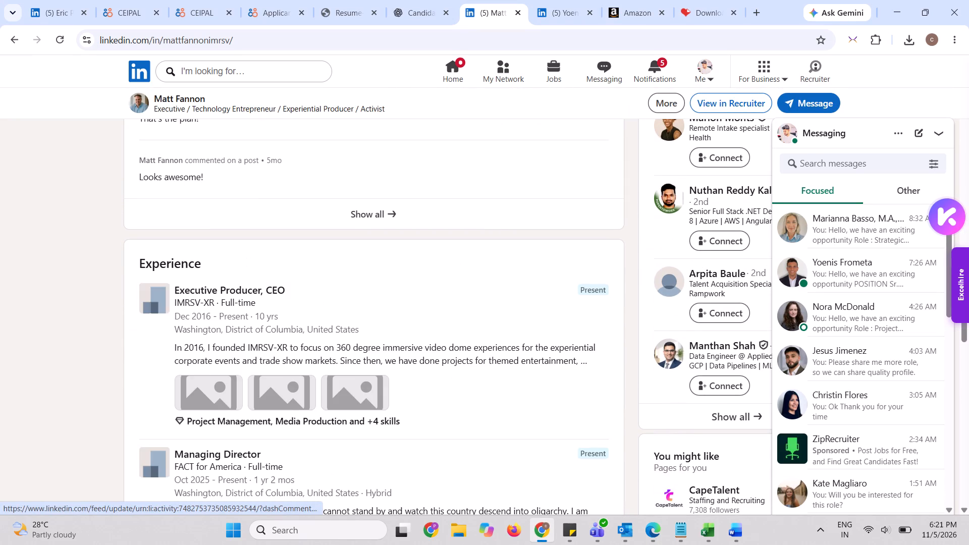
scroll(345, 344, down, 1)
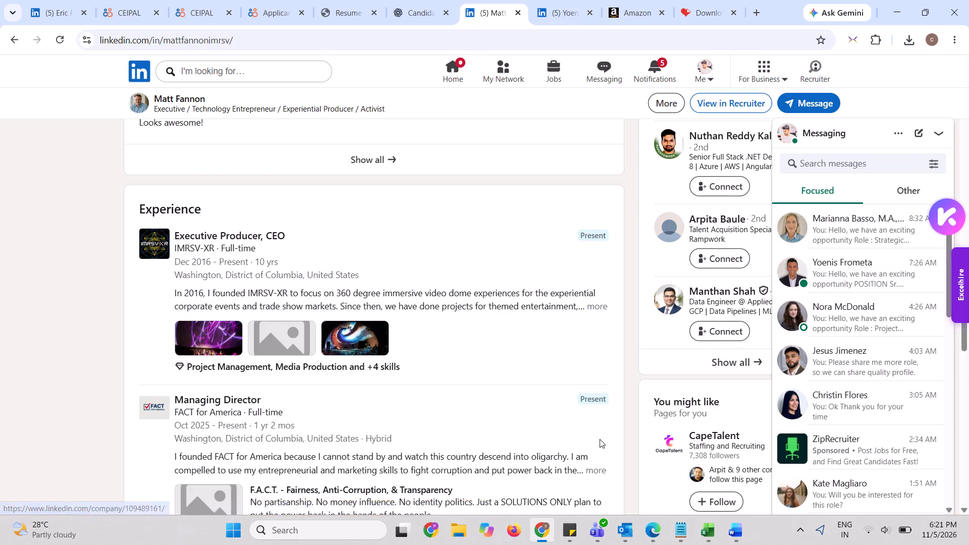
scroll(596, 438, down, 1)
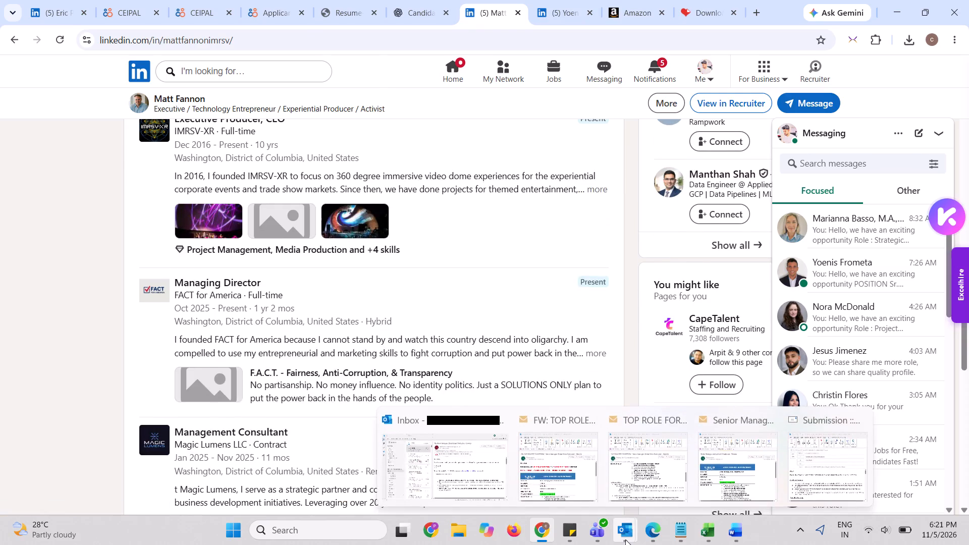
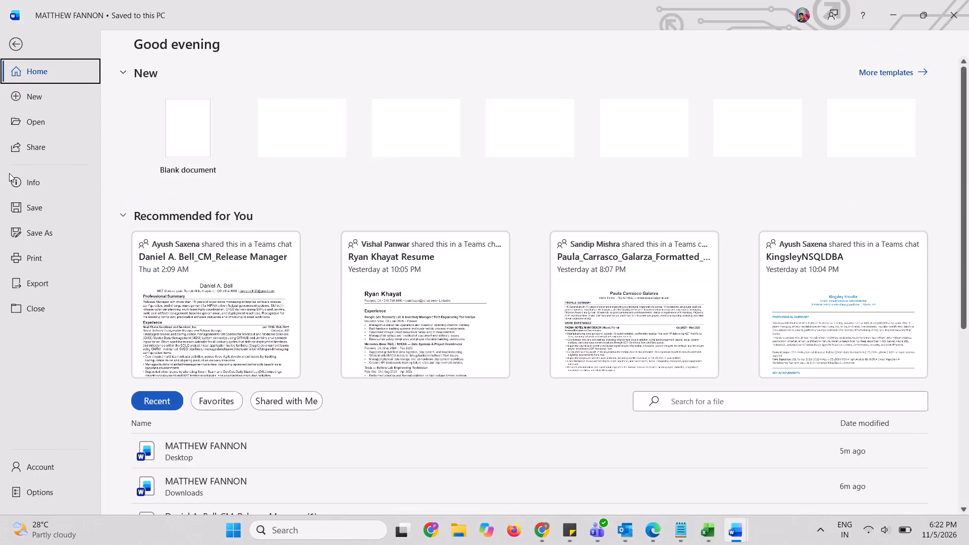
Save the edited resume to the Desktop as a Word Document, keeping the candidate's name as the file name.
click(47, 240)
double_click(159, 326)
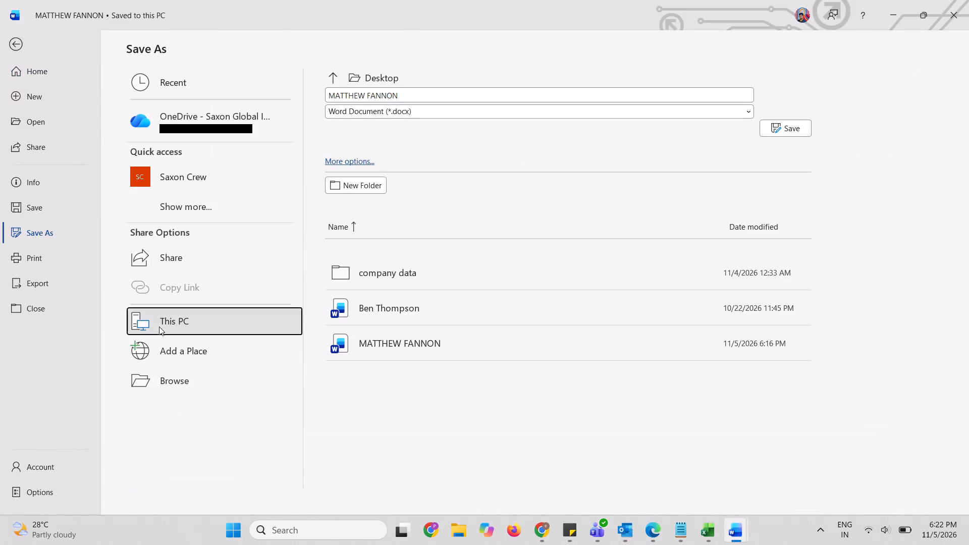
scroll(53, 166, up, 2)
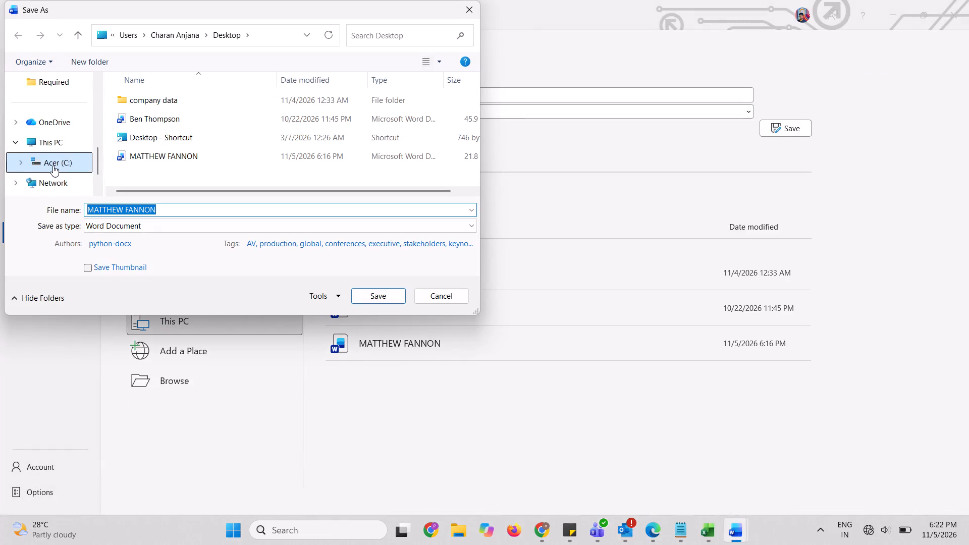
scroll(53, 166, up, 3)
double_click(49, 162)
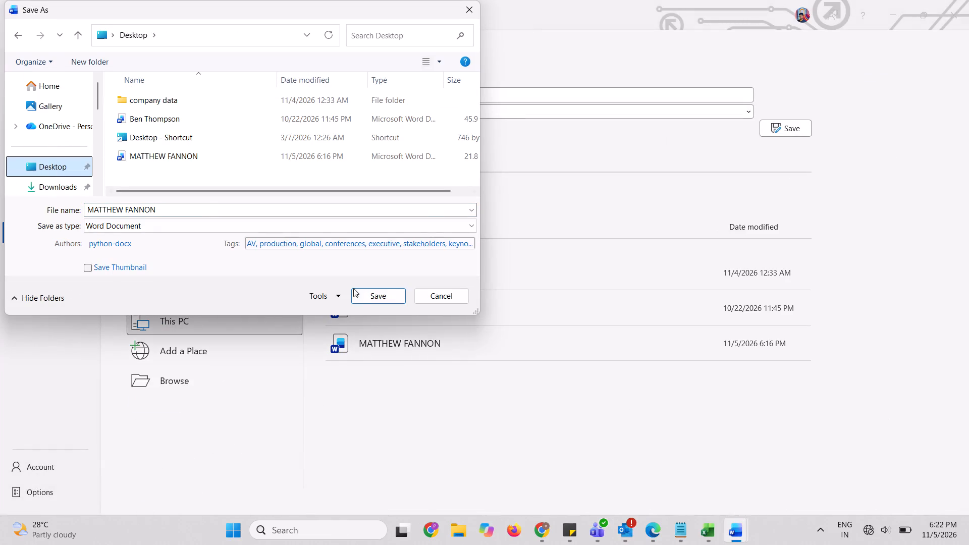
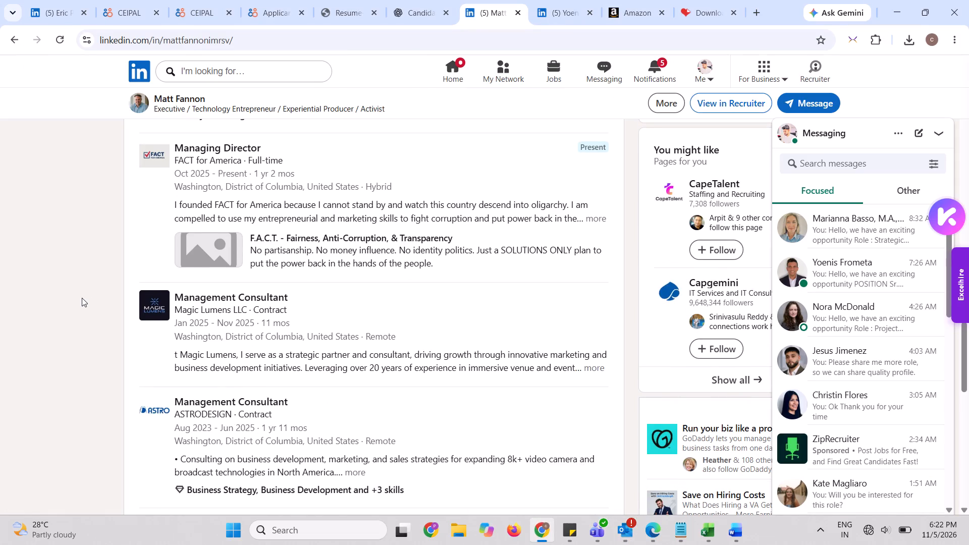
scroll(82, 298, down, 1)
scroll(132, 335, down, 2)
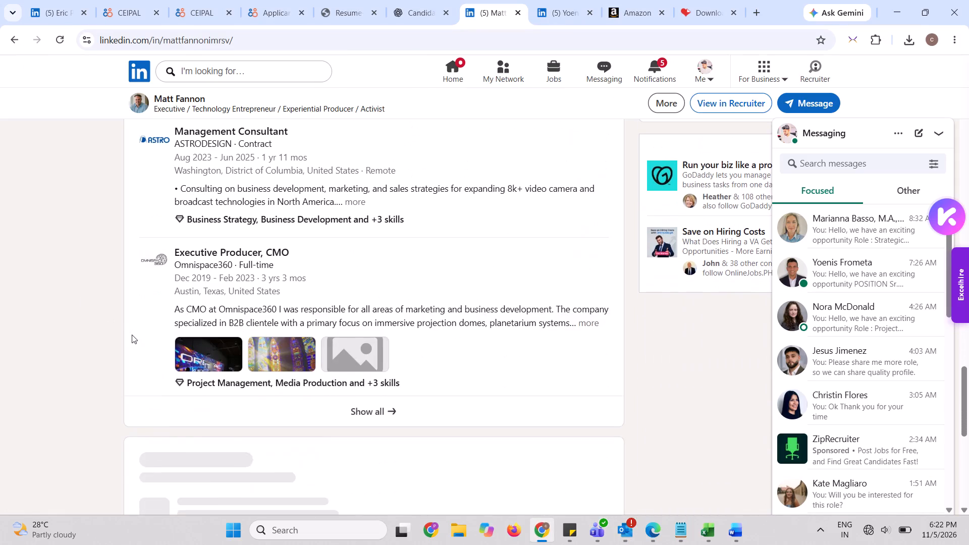
click(383, 0)
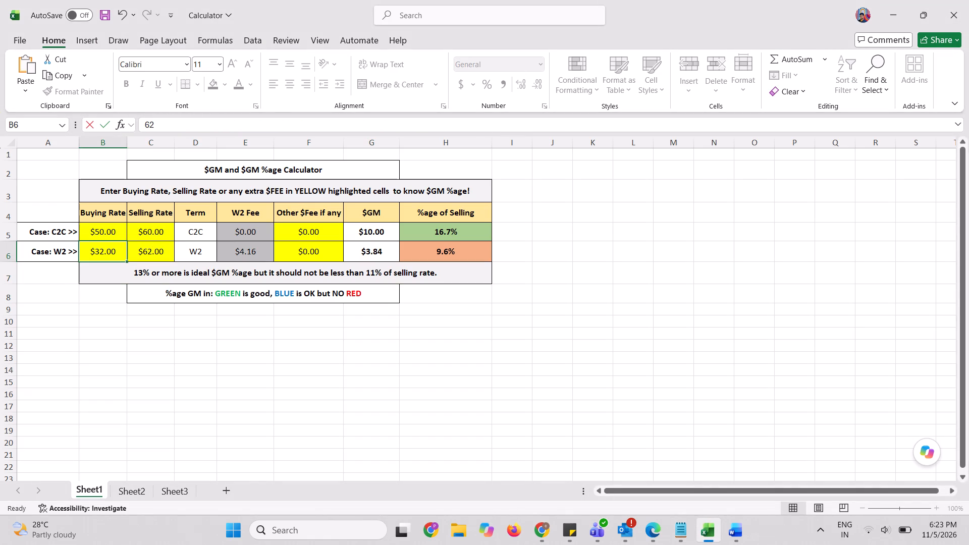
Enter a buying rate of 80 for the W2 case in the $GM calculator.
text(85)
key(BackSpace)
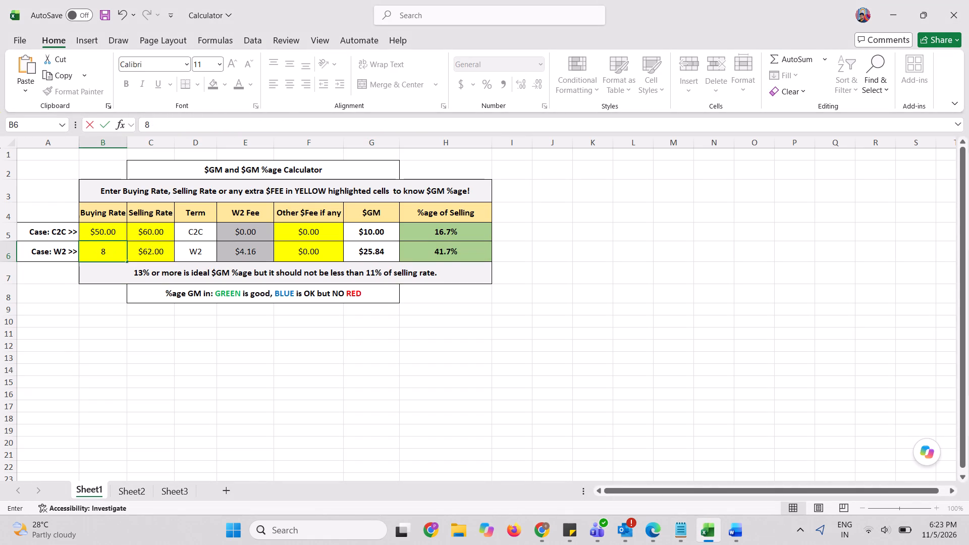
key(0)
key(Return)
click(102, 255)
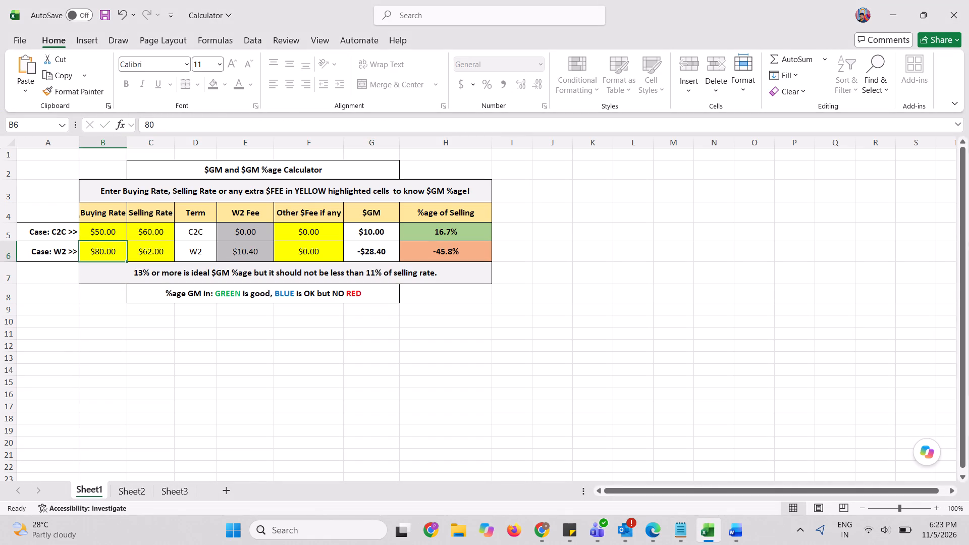
Set the W2 case's selling rate to 80 and its buying rate to 62 in the $GM calculator.
click(145, 257)
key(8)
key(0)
click(98, 255)
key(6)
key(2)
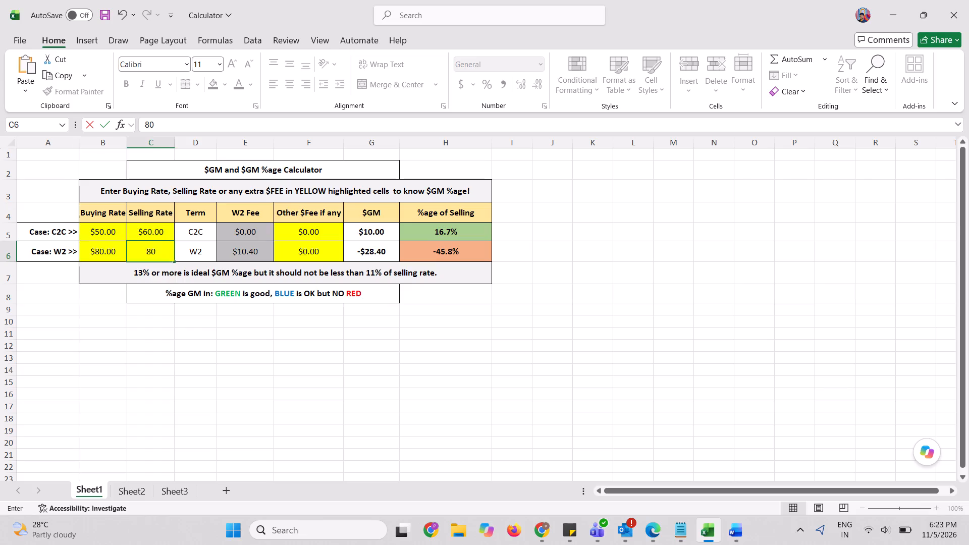
key(Return)
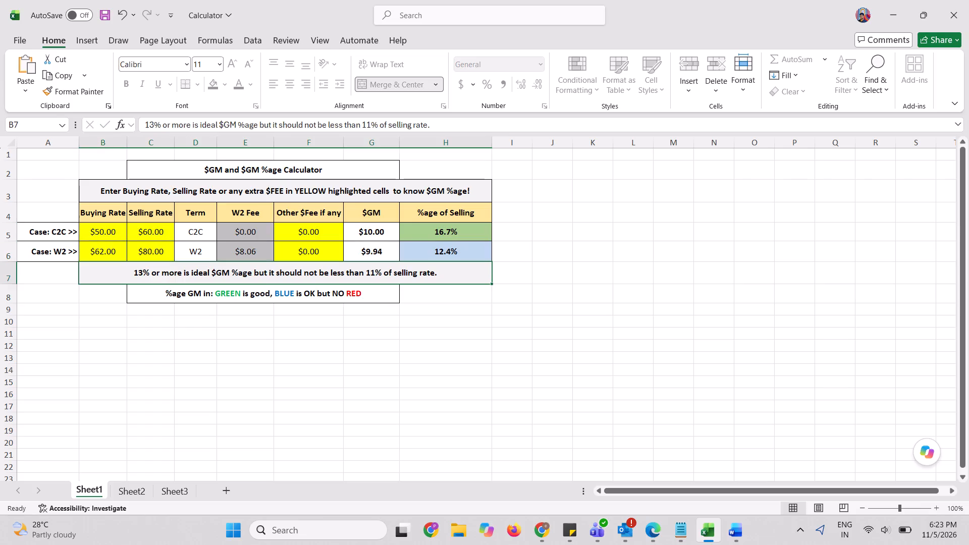
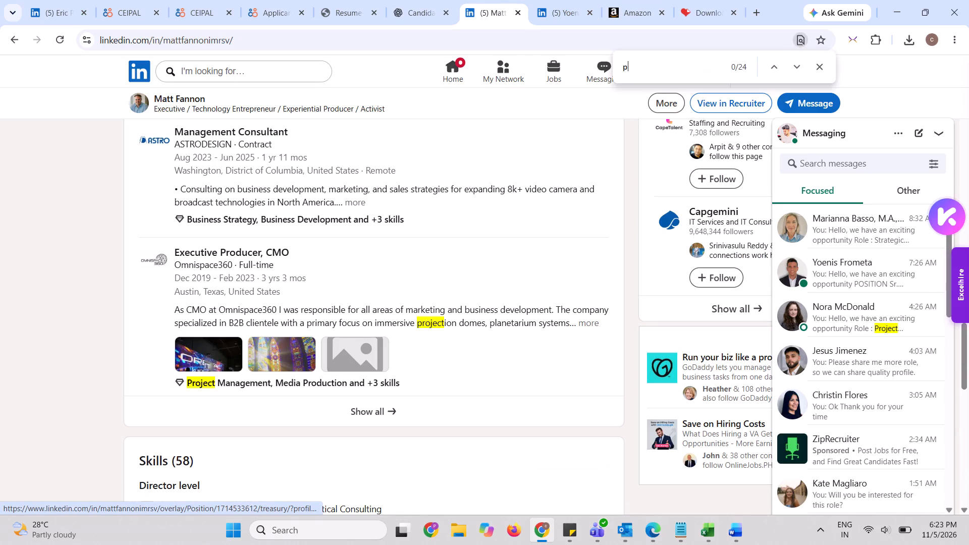
Search the open LinkedIn profile page for the text "produc".
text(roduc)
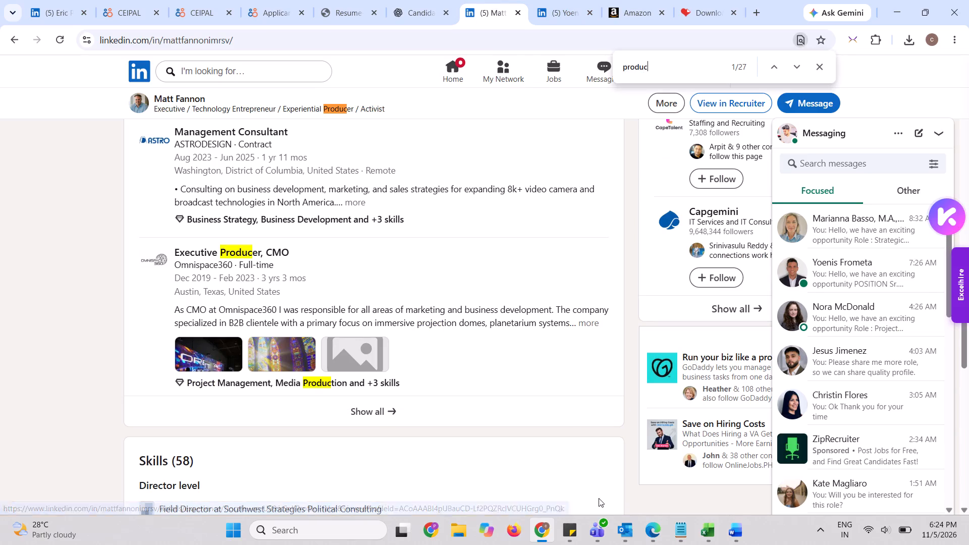